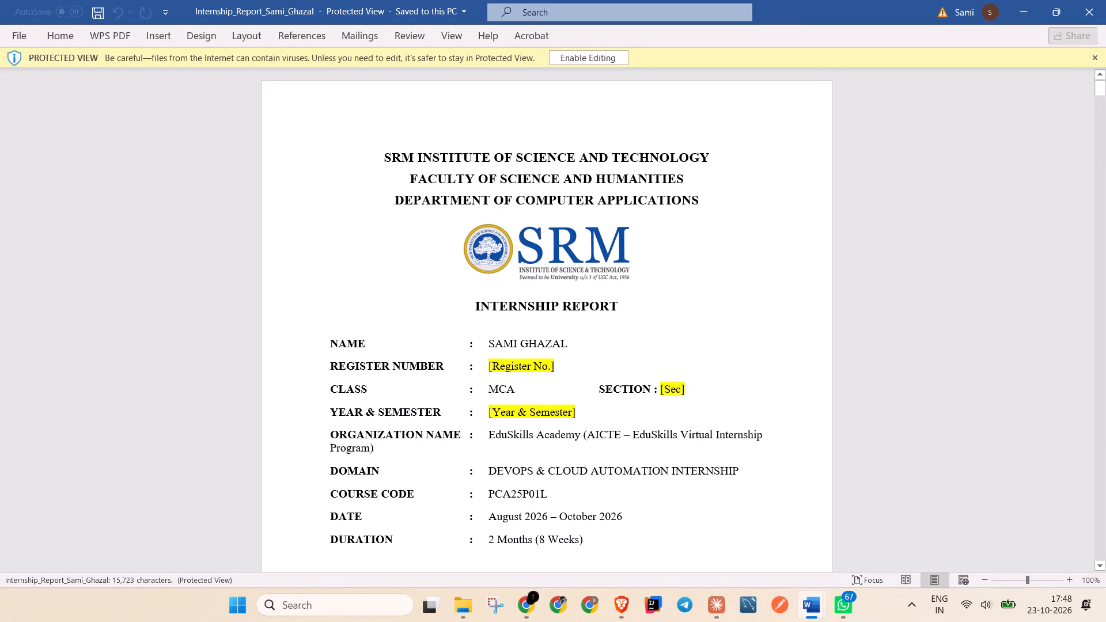
Review the internship report's front matter, from the cover page through the acknowledgement to the table of contents.
scroll(446, 377, "down", 12)
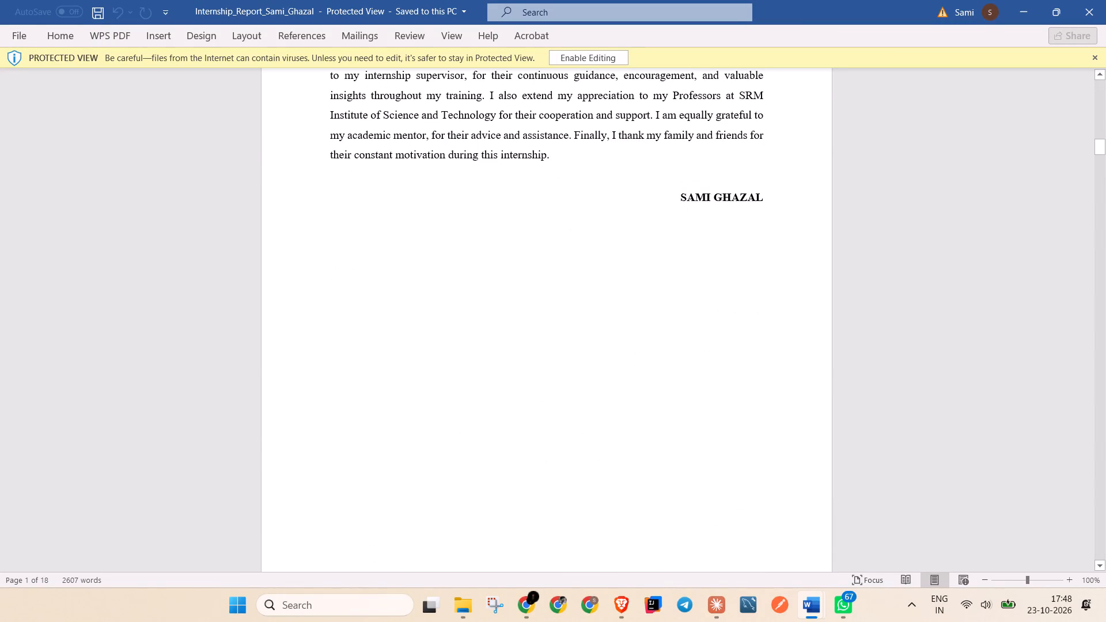
scroll(448, 386, "up", 3)
scroll(448, 386, "down", 7)
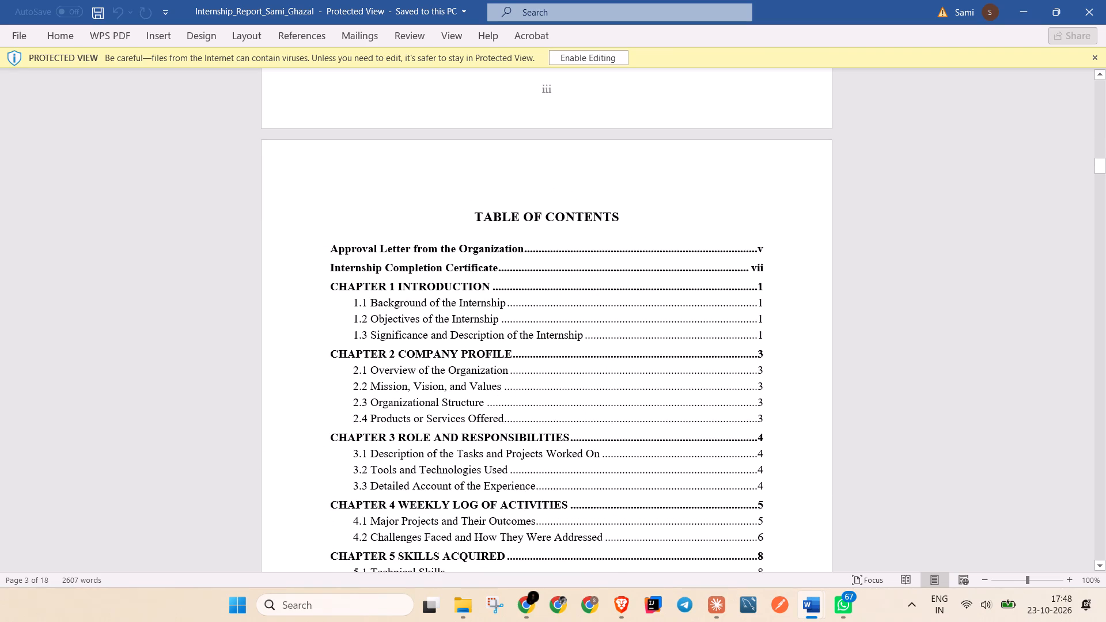
scroll(448, 386, "up", 3)
scroll(448, 386, "down", 6)
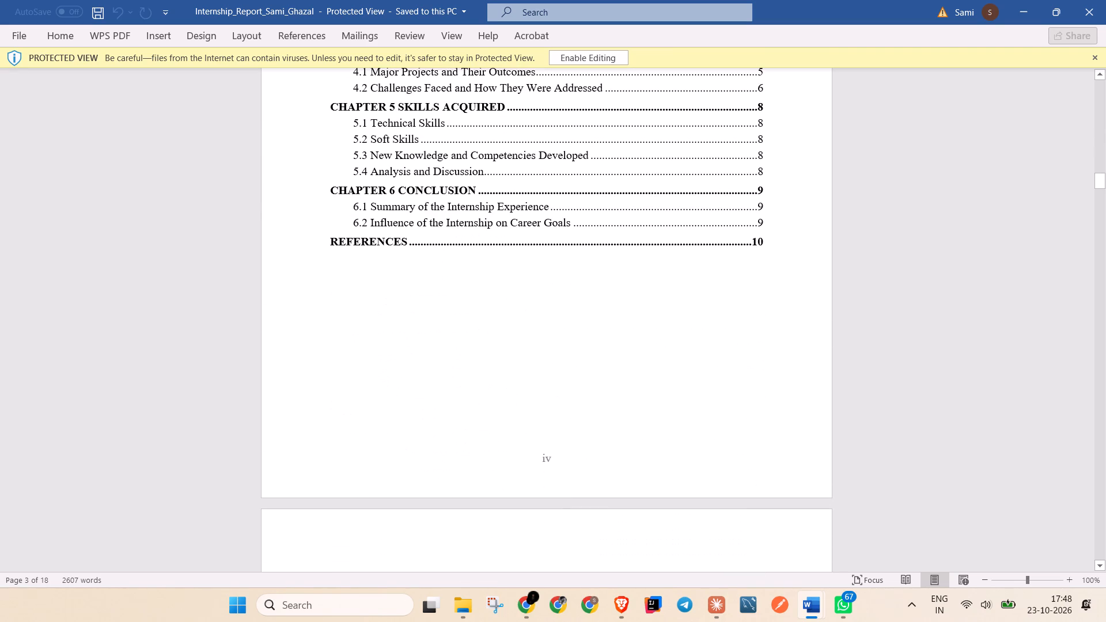
scroll(448, 386, "up", 5)
scroll(448, 386, "down", 8)
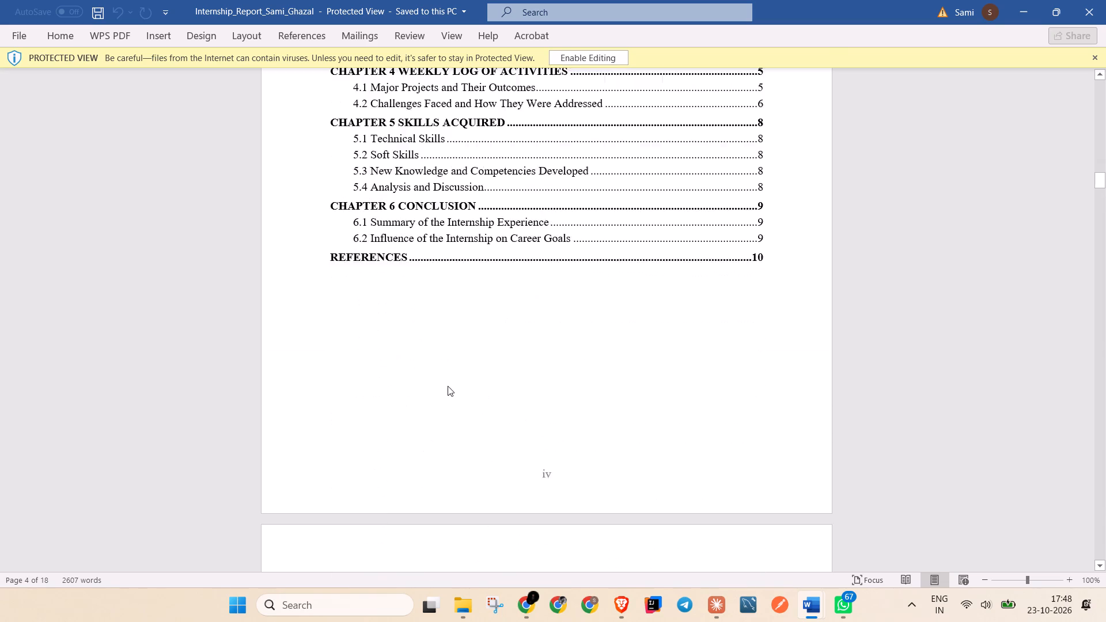
Examine the organization's approval letter pages and the Internship Completion Certificate page with its highlighted placeholder.
scroll(448, 386, "down", 11)
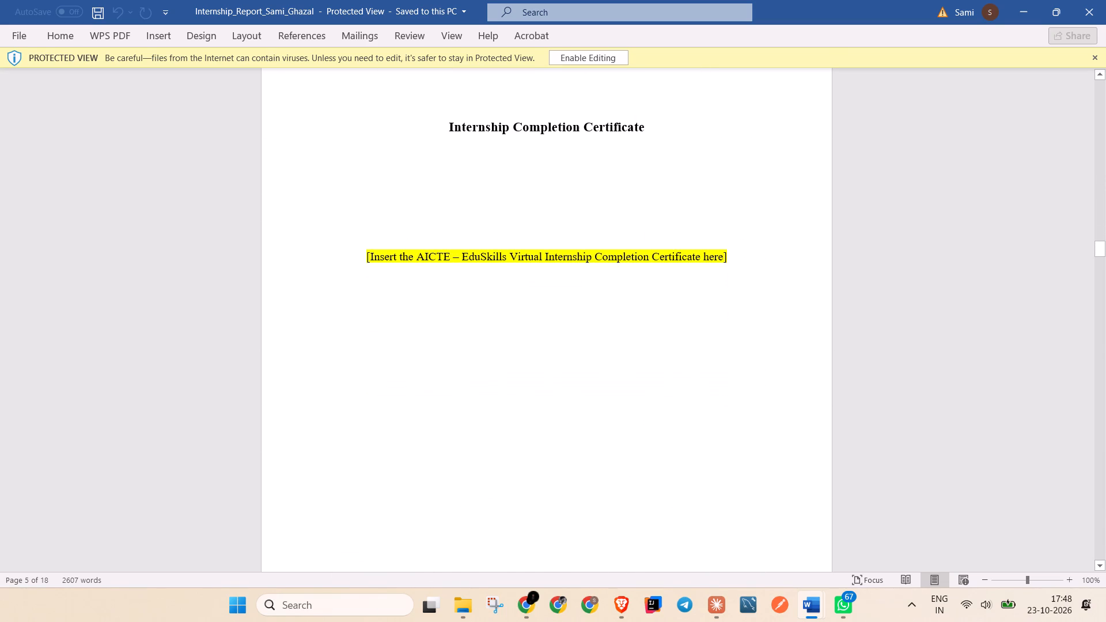
scroll(448, 386, "down", 4)
scroll(448, 386, "up", 2)
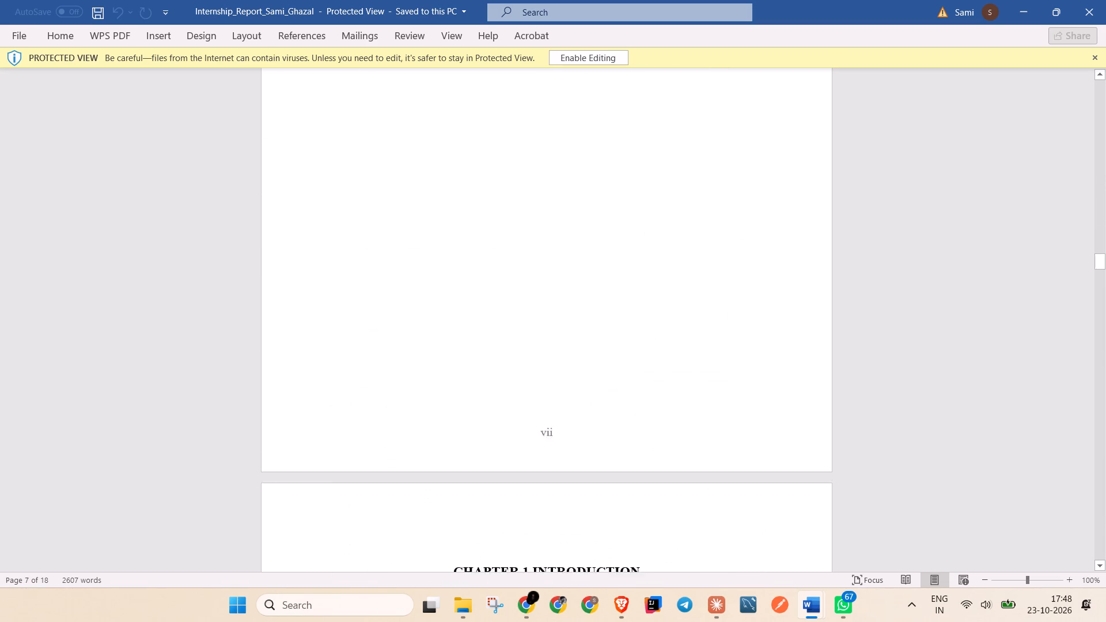
scroll(448, 386, "up", 11)
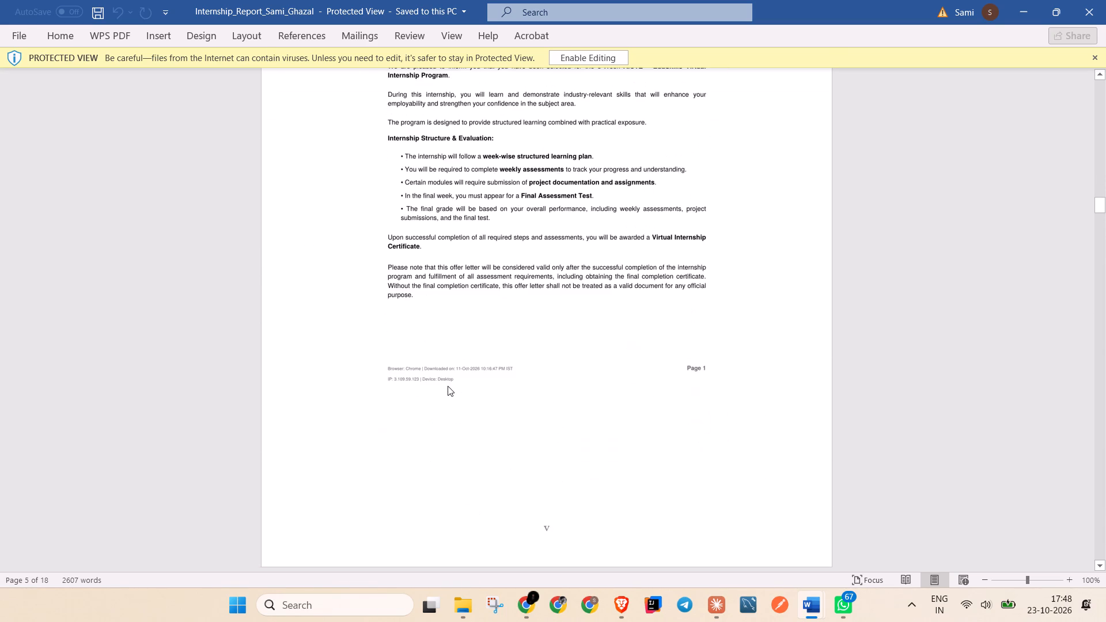
scroll(448, 386, "up", 2)
scroll(448, 386, "down", 11)
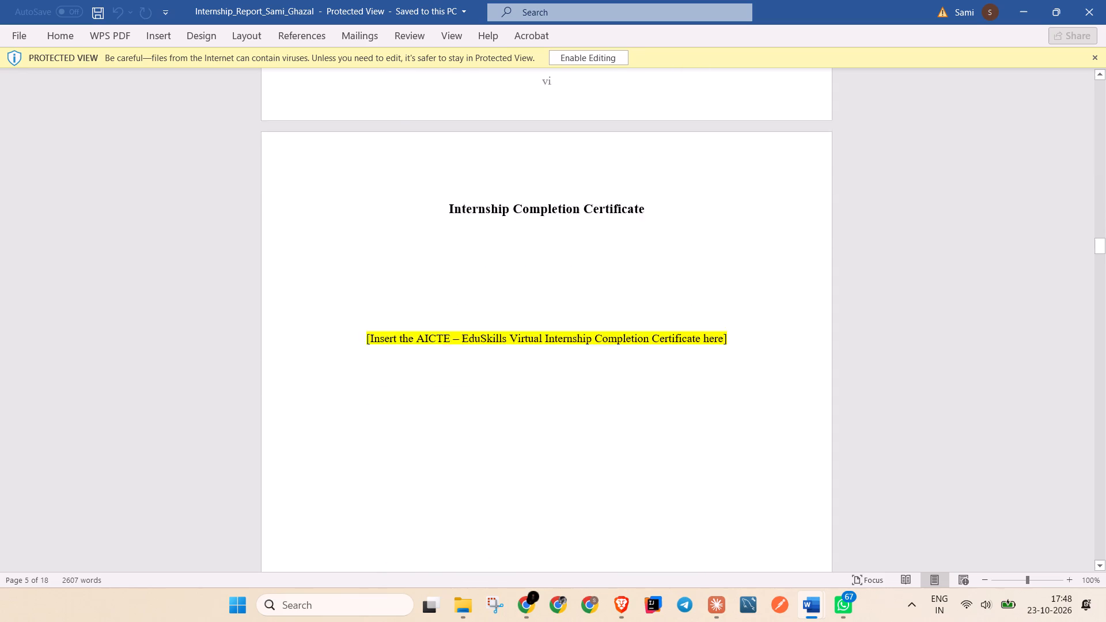
Skim the report's body chapters, from Chapter 1 Introduction to the start of Chapter 4 Weekly Log of Activities.
scroll(448, 386, "down", 15)
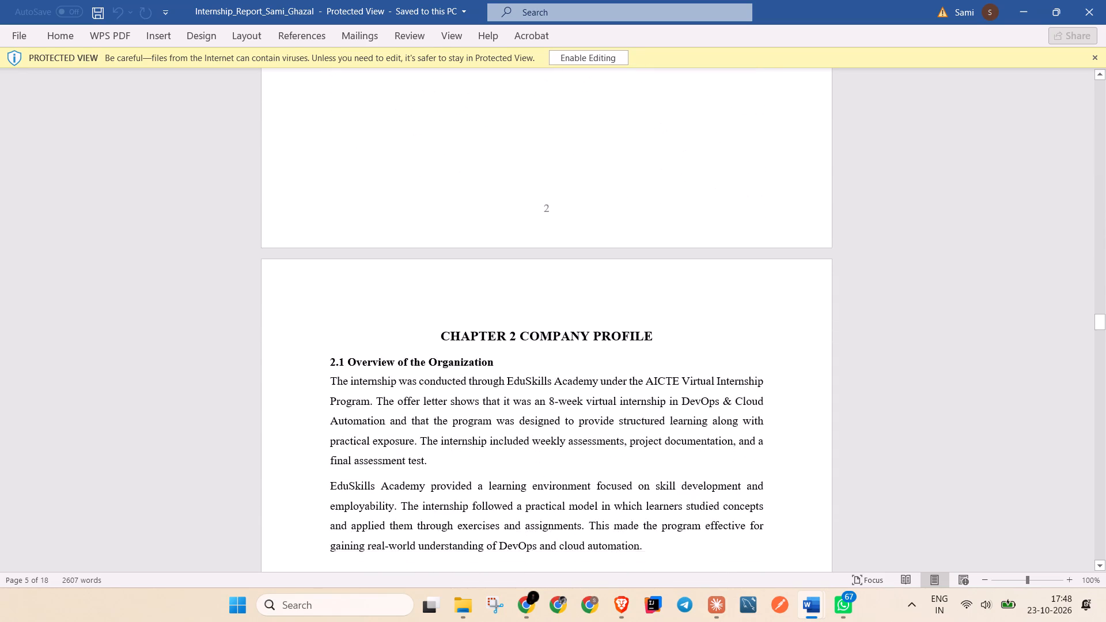
scroll(448, 386, "down", 13)
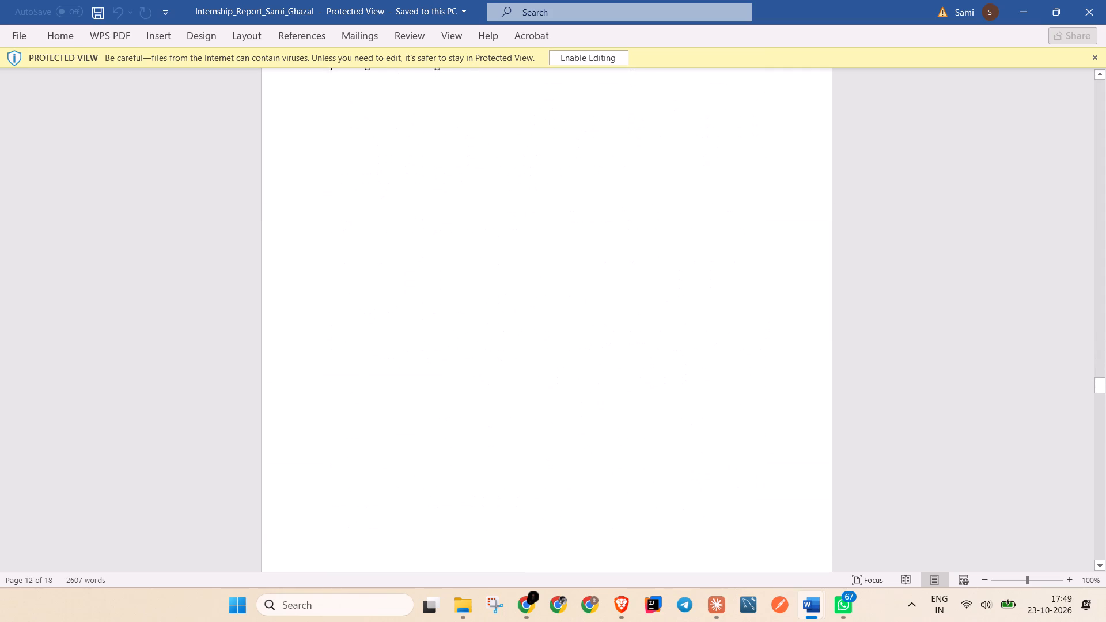
scroll(448, 386, "down", 3)
Enable editing for the protected internship report.
left_click(565, 59)
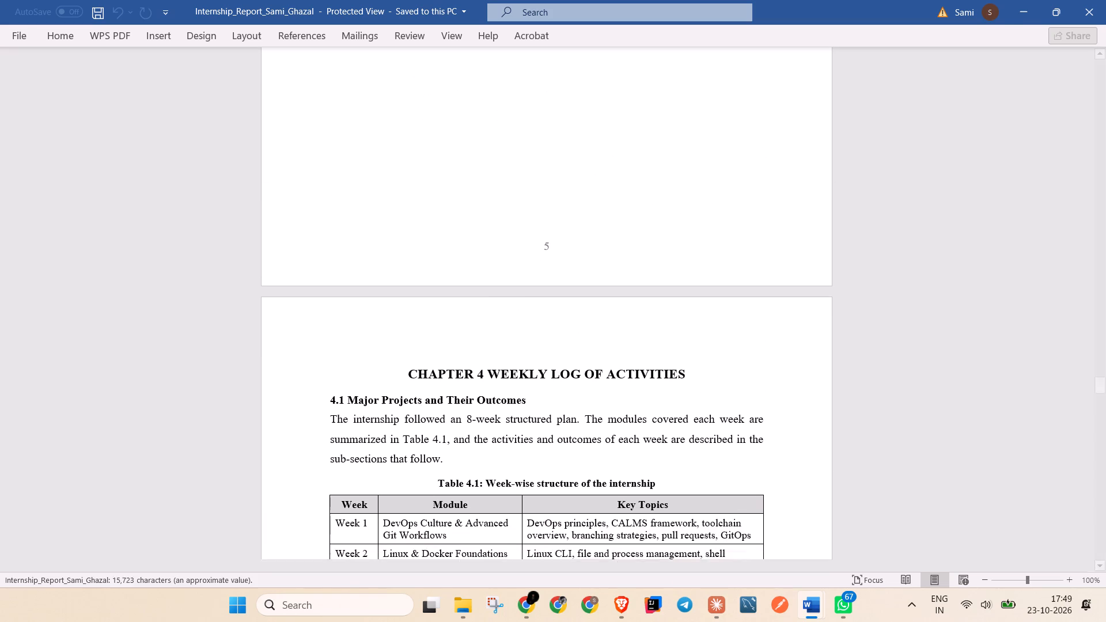
Look through the full report in editing mode, down to the reference list on the last page.
scroll(448, 389, "down", 12)
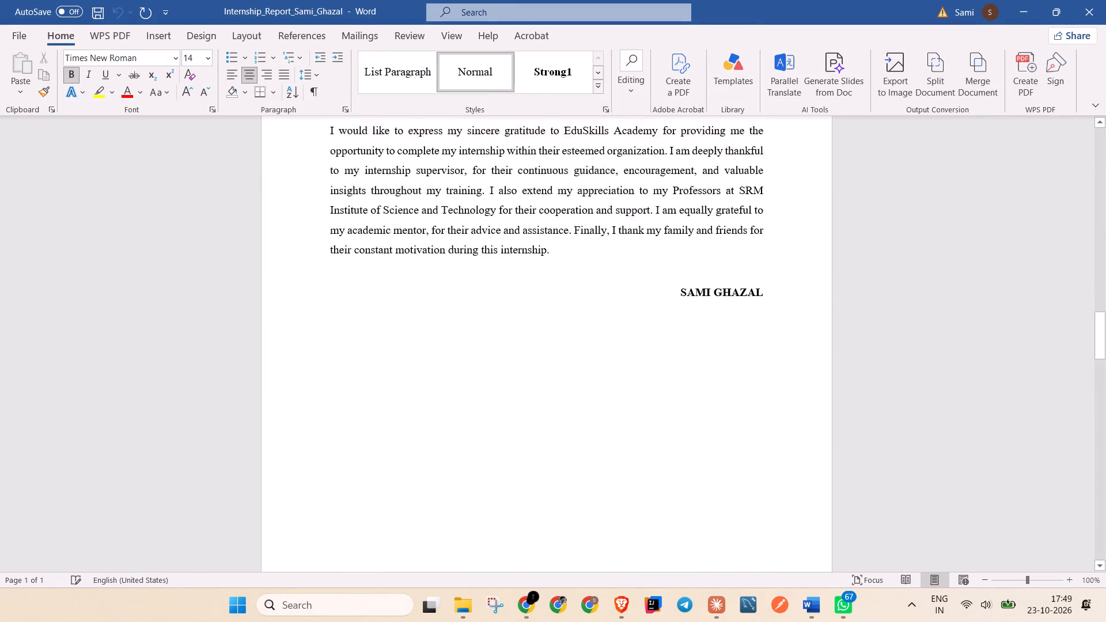
scroll(445, 381, "down", 9)
scroll(445, 381, "down", 17)
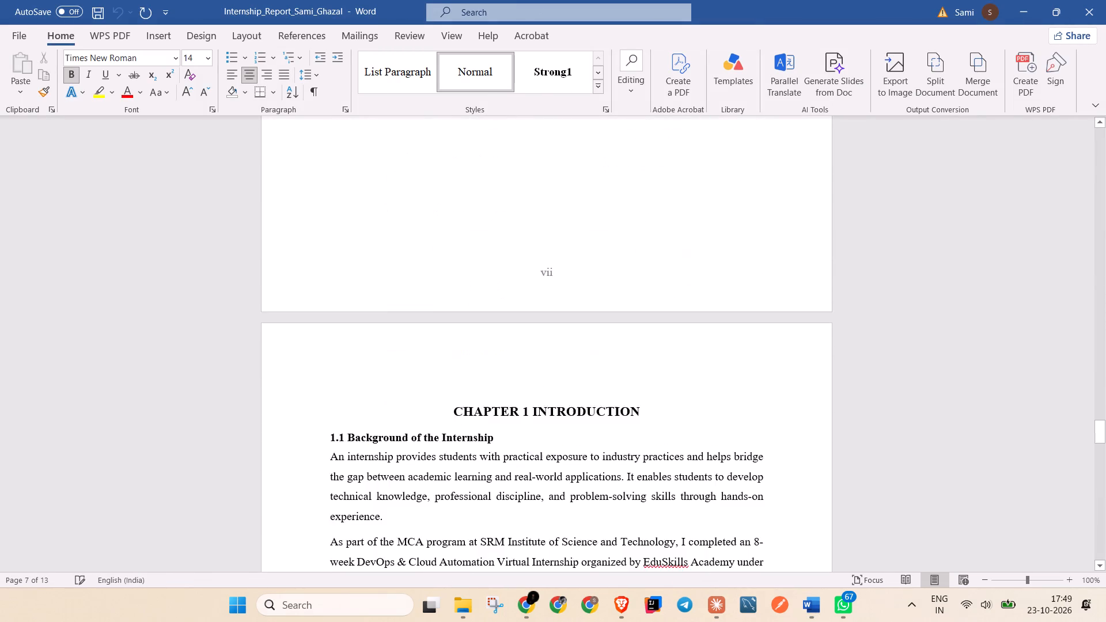
scroll(445, 381, "down", 19)
scroll(445, 381, "down", 5)
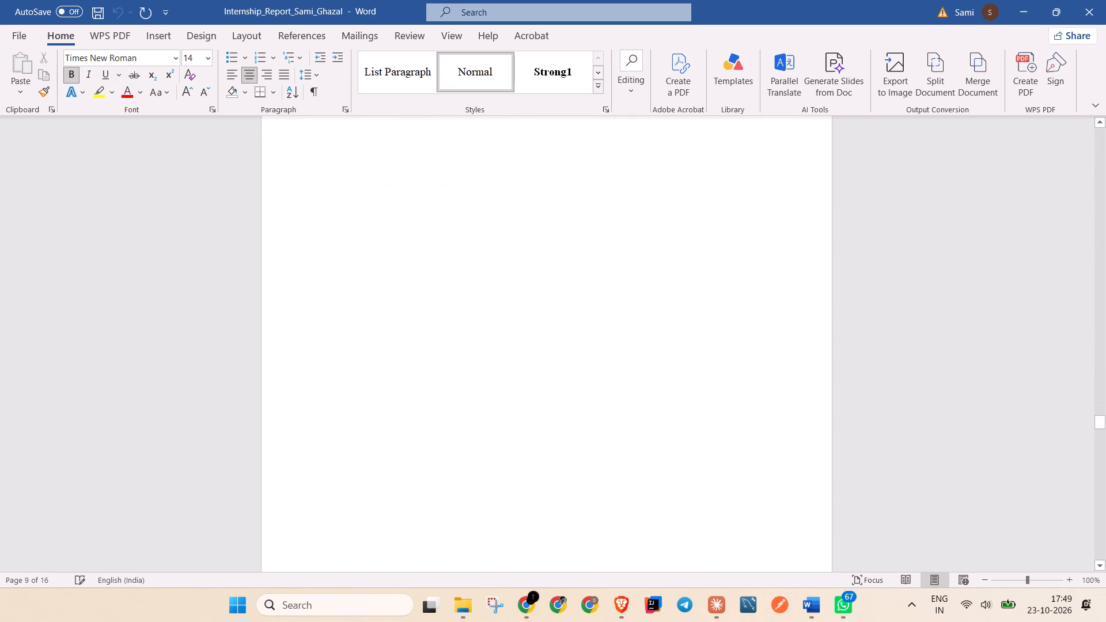
scroll(445, 381, "down", 17)
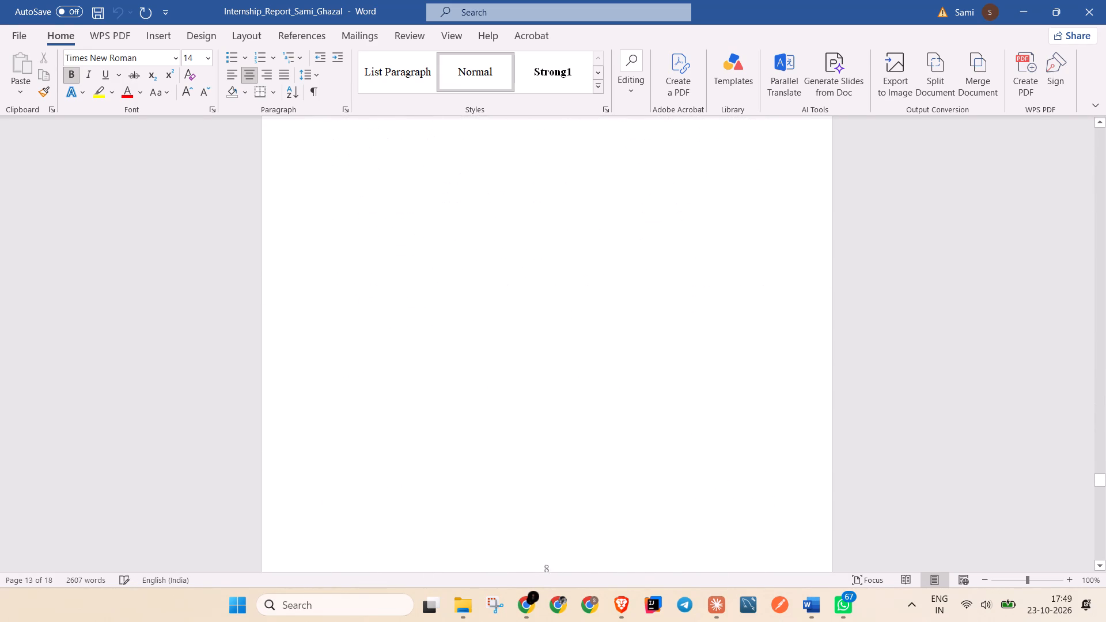
scroll(445, 381, "down", 15)
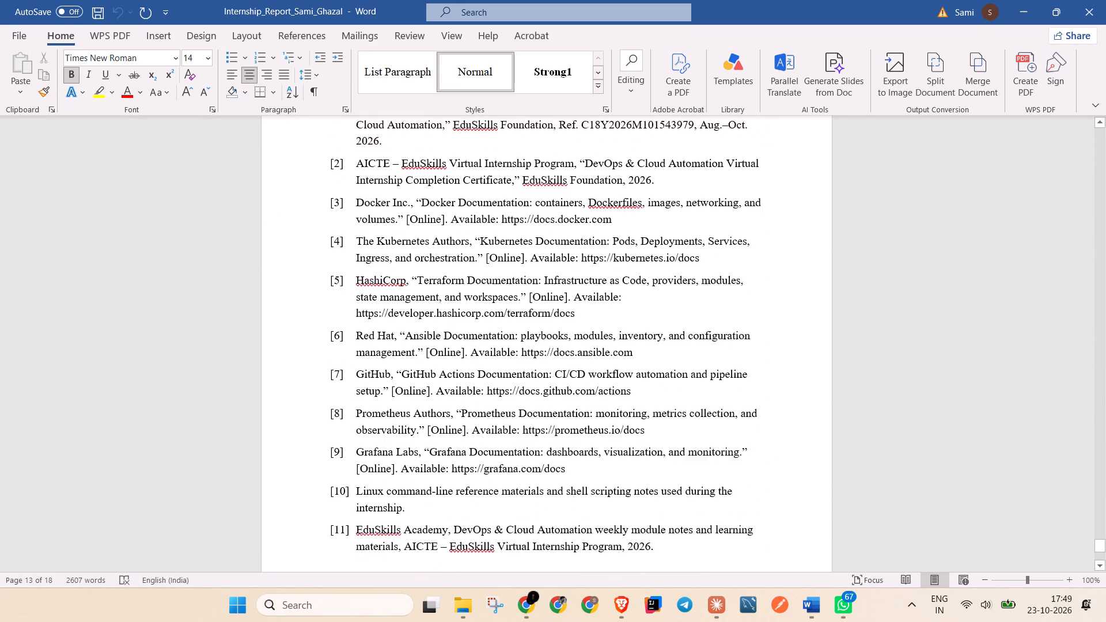
scroll(445, 381, "down", 3)
Check the layout of Chapters 5, 4 and 3, including Table 4.1 with the week-wise structure.
scroll(445, 381, "up", 16)
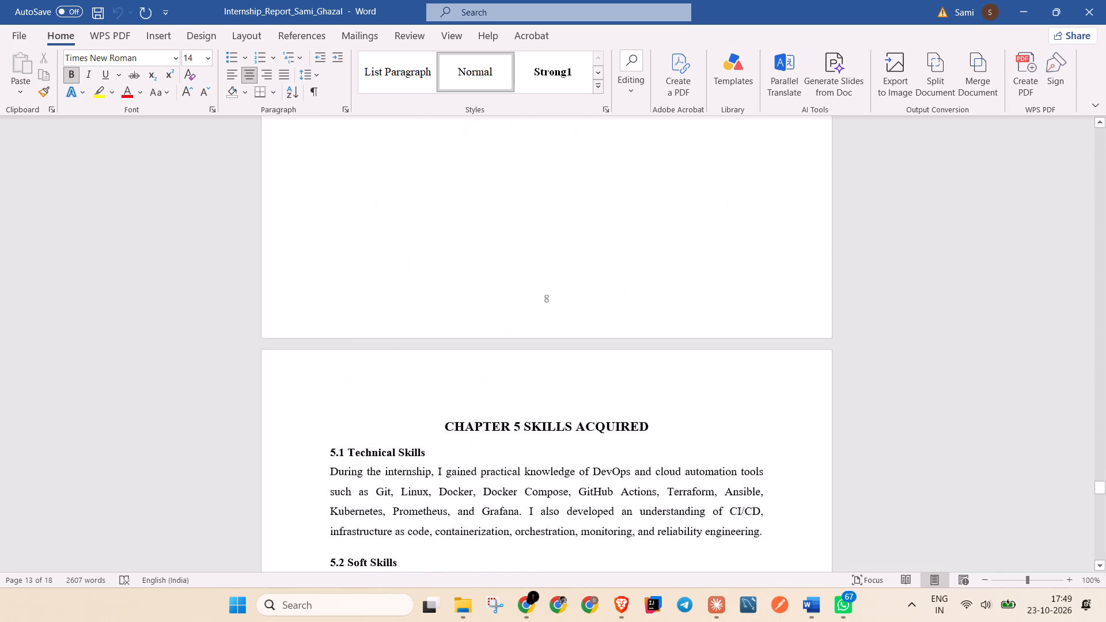
scroll(445, 381, "up", 15)
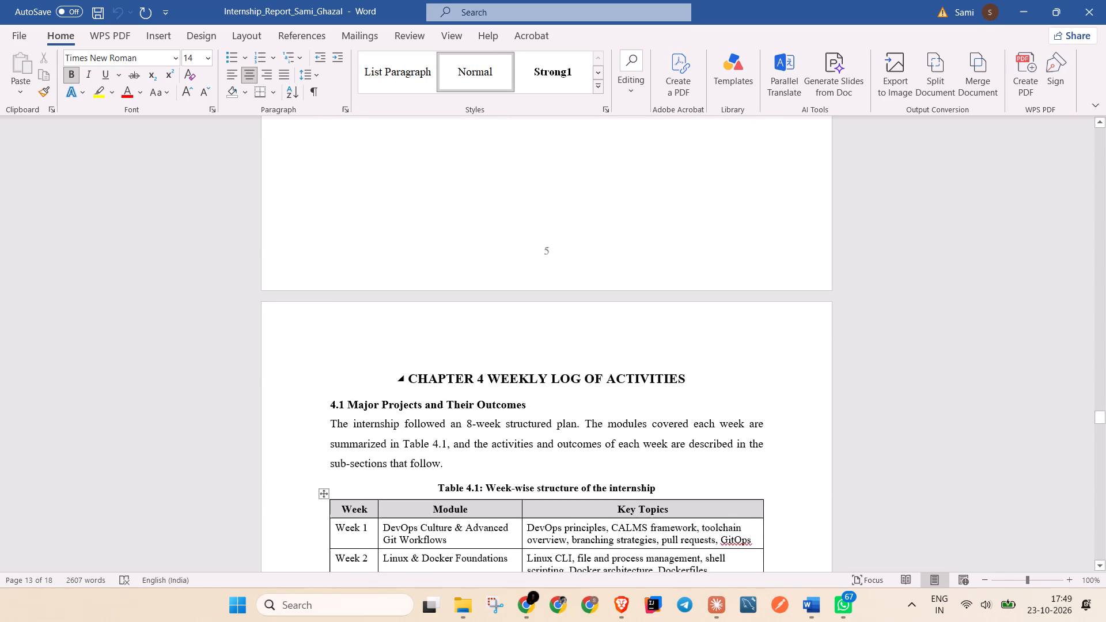
scroll(445, 381, "down", 5)
scroll(445, 381, "up", 3)
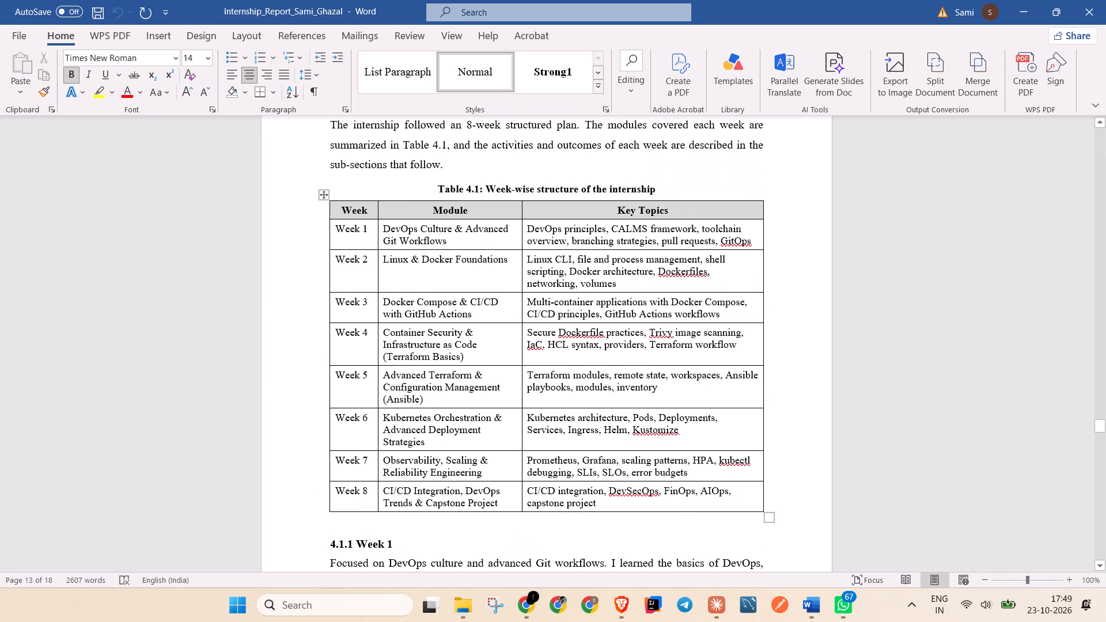
scroll(445, 381, "up", 13)
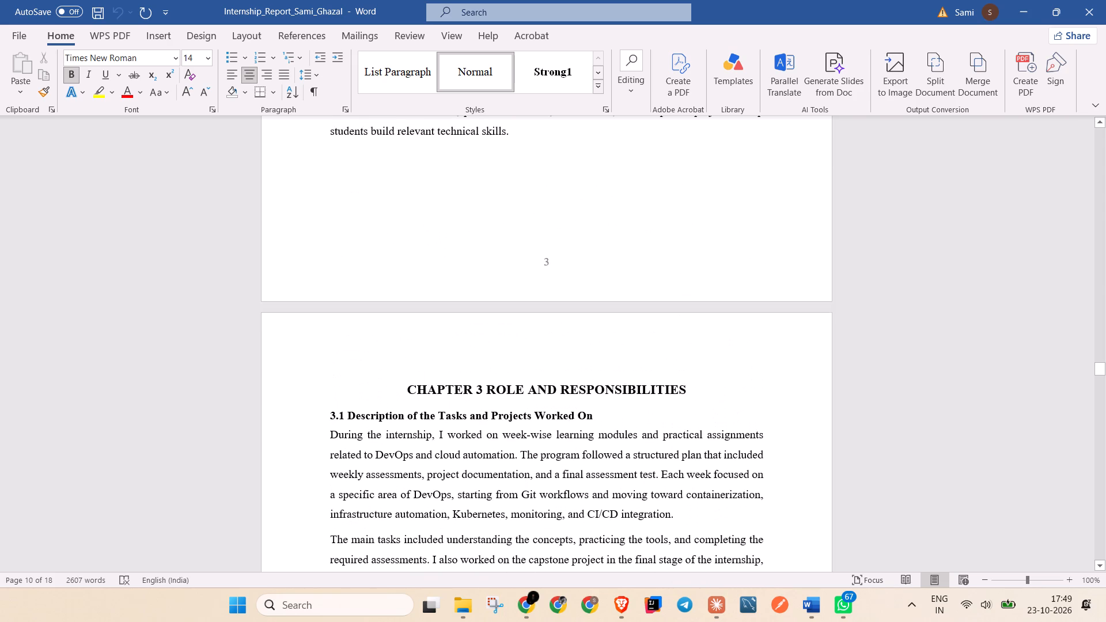
scroll(445, 381, "up", 5)
scroll(445, 381, "down", 5)
scroll(445, 381, "up", 2)
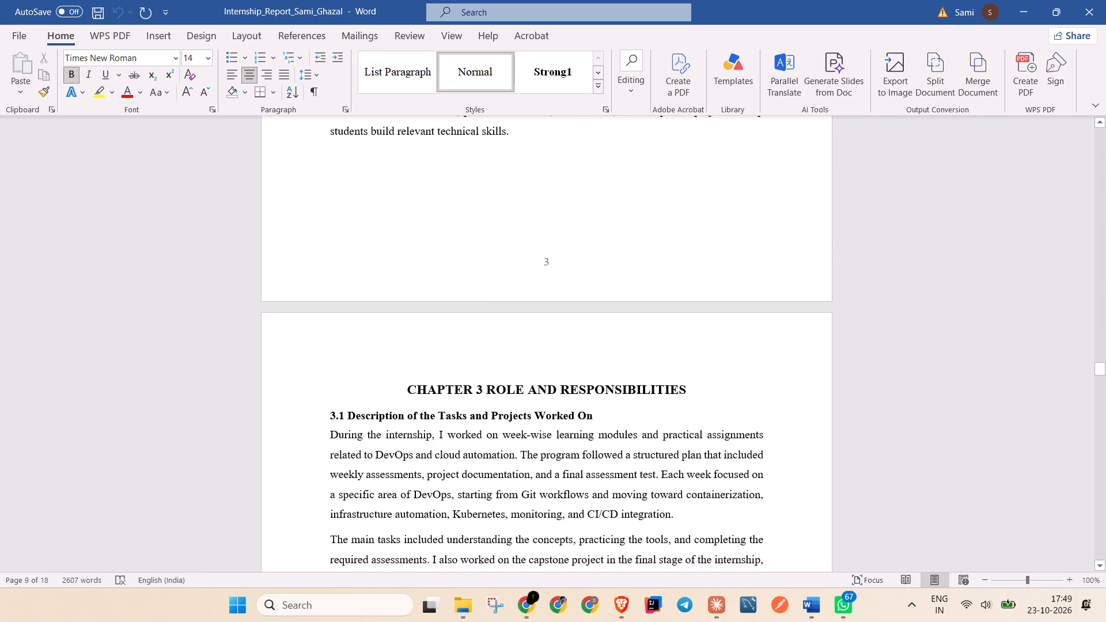
Recheck the pages before Chapter 3, back through the certificate placeholder and table of contents to the report's opening pages.
scroll(445, 381, "up", 19)
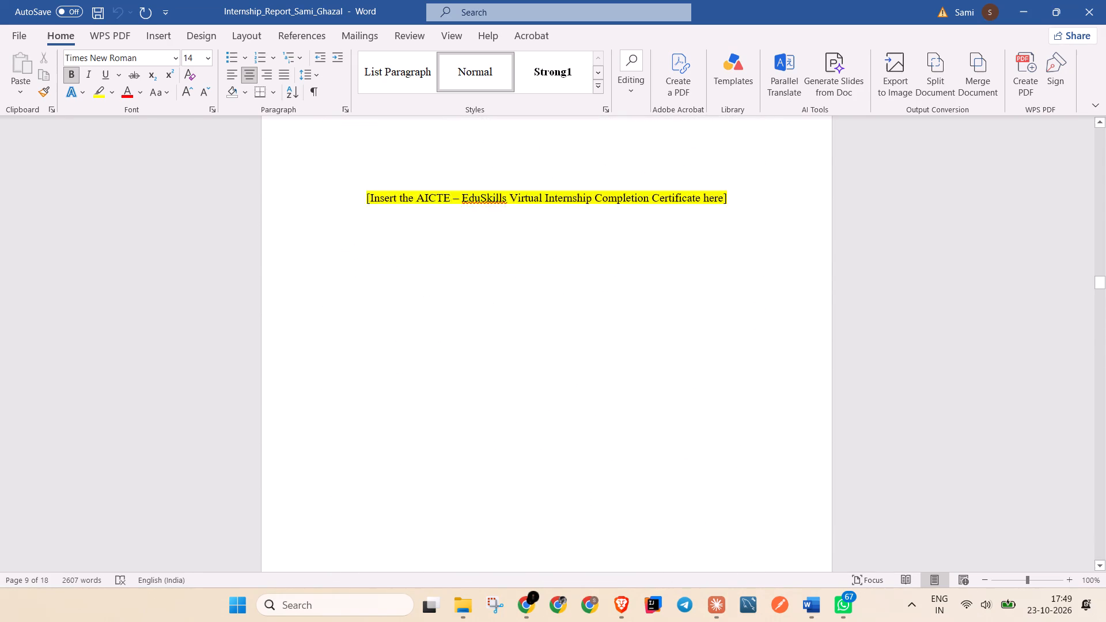
scroll(445, 381, "up", 16)
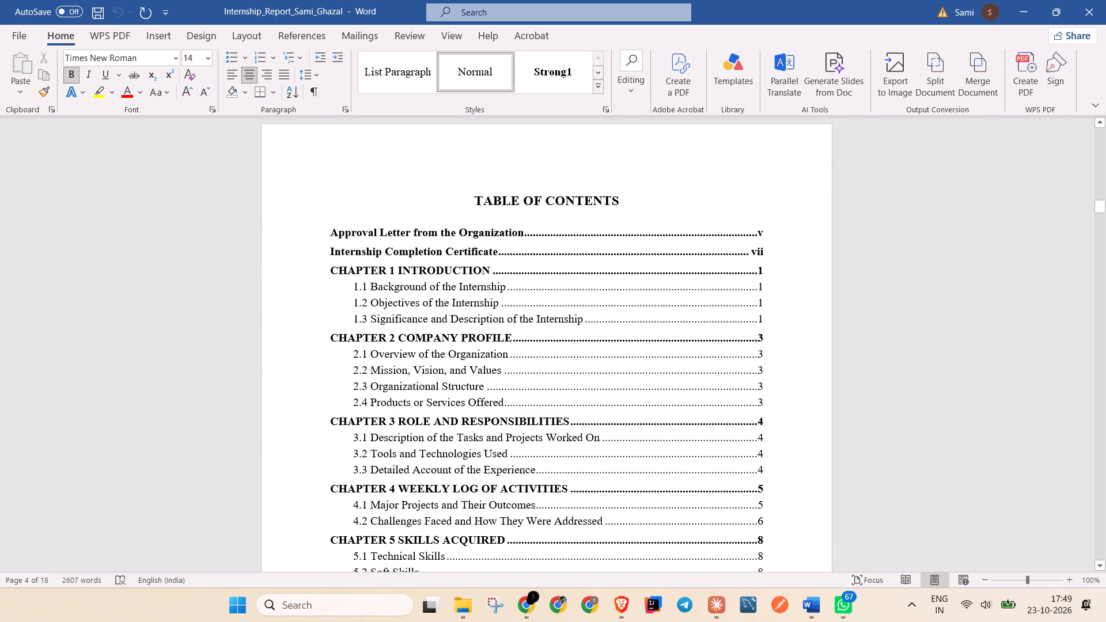
scroll(445, 381, "up", 2)
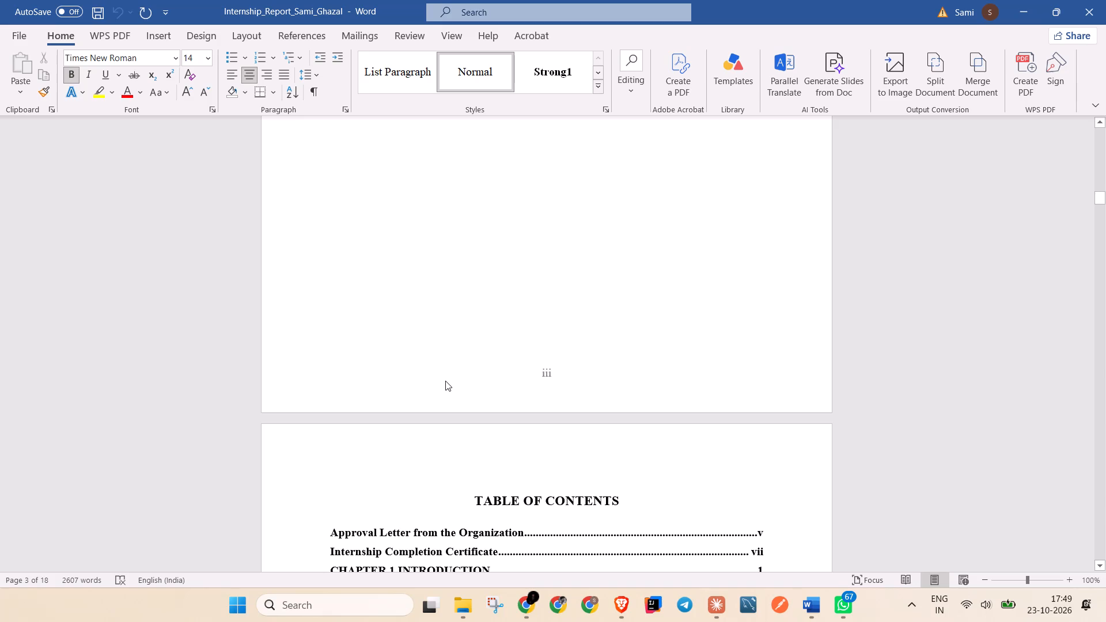
scroll(445, 381, "up", 2)
scroll(484, 354, "up", 4)
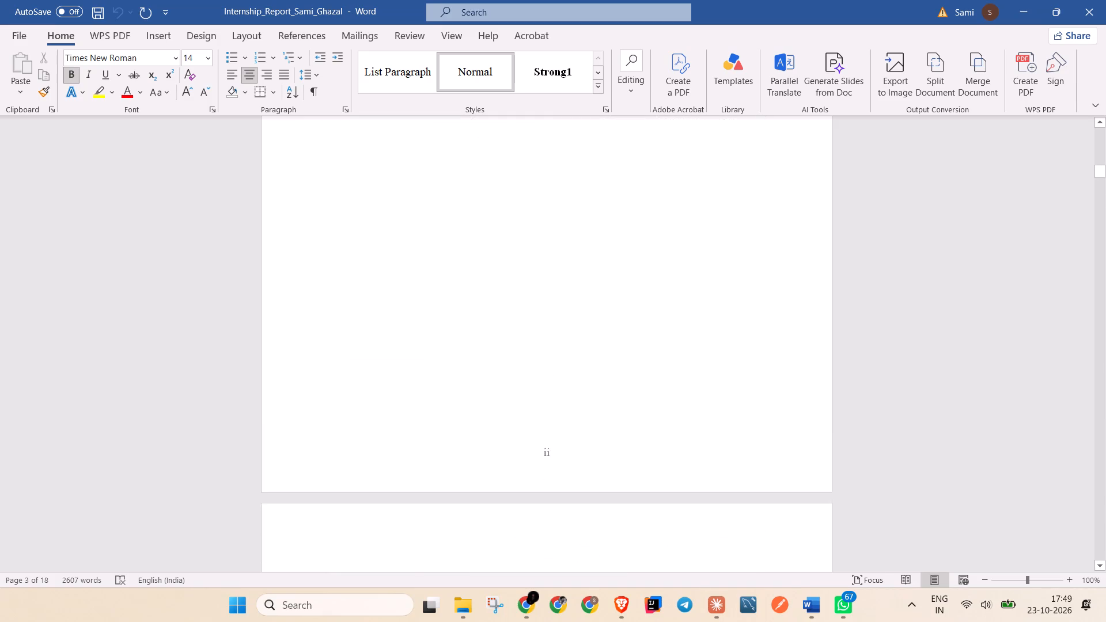
scroll(495, 346, "up", 3)
scroll(512, 285, "up", 6)
Read through the report again from the opening pages to the references, checking the chapter pages and weekly activity sections.
scroll(552, 191, "down", 7)
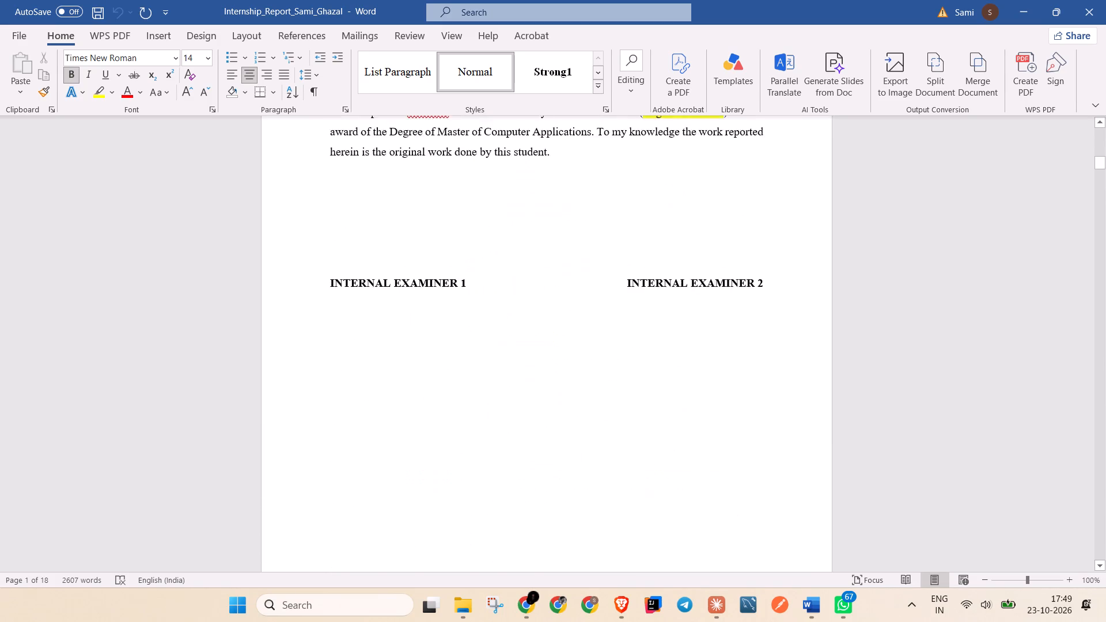
scroll(552, 195, "down", 16)
scroll(551, 237, "down", 18)
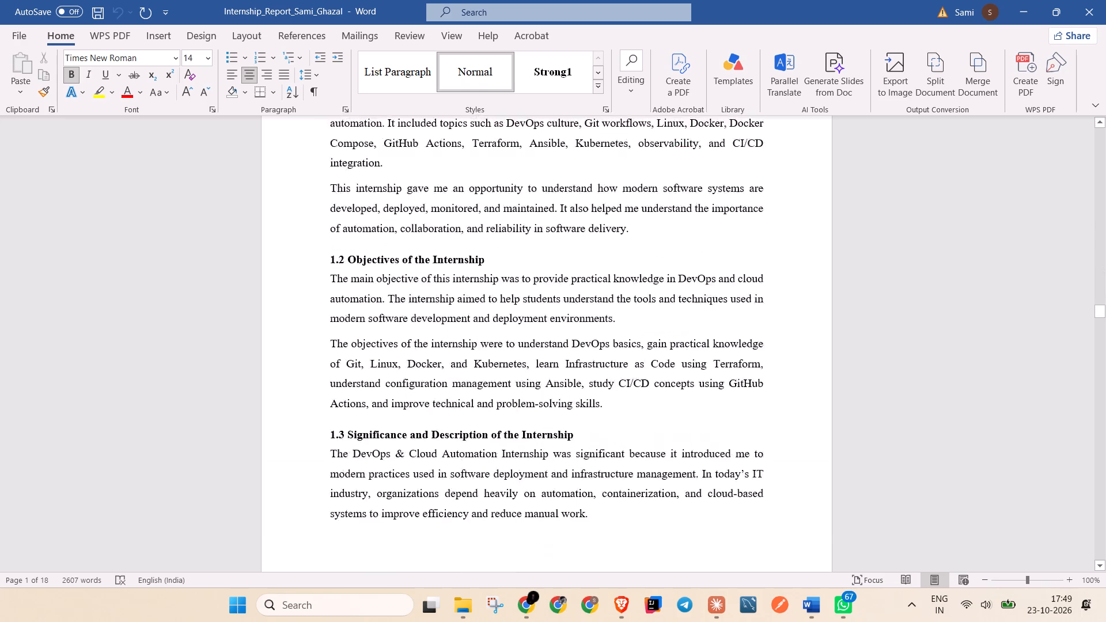
scroll(531, 282, "down", 11)
scroll(488, 321, "down", 10)
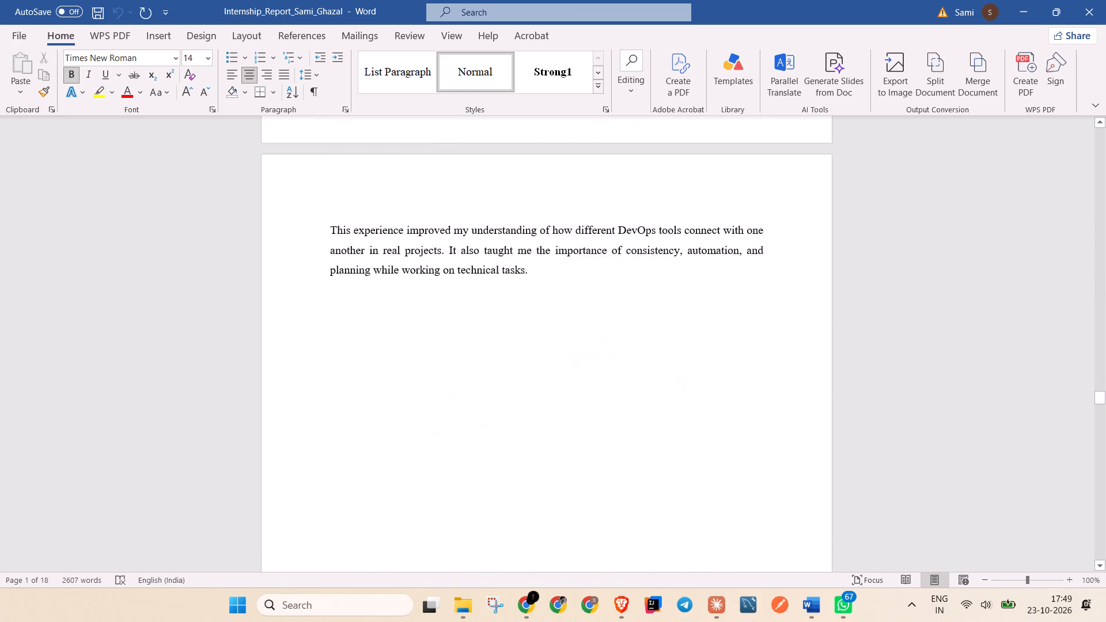
scroll(449, 320, "down", 7)
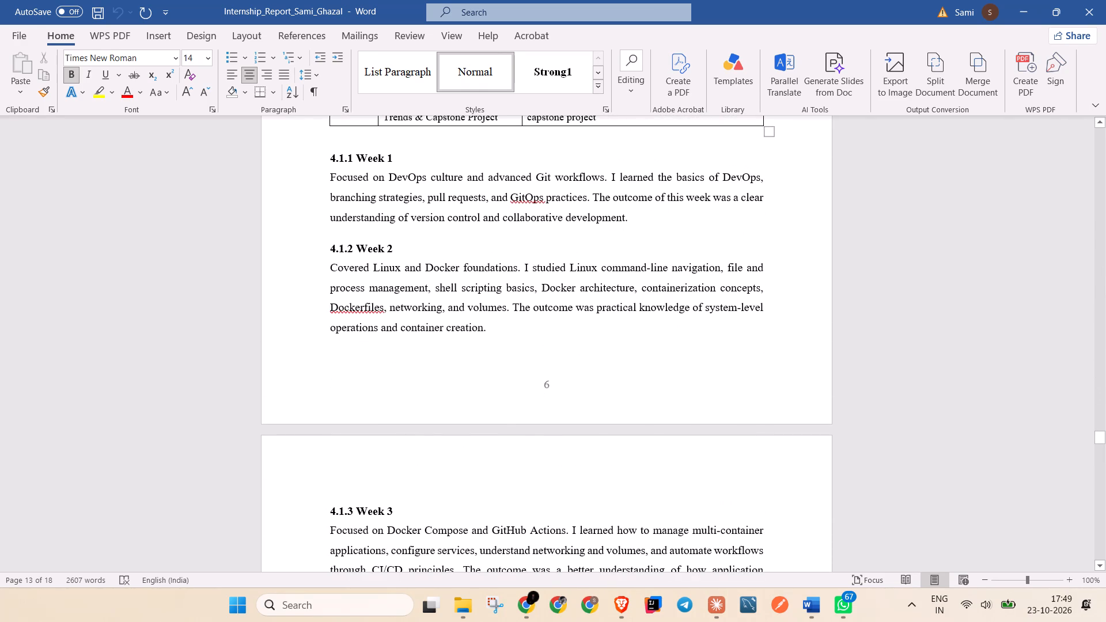
scroll(455, 306, "down", 6)
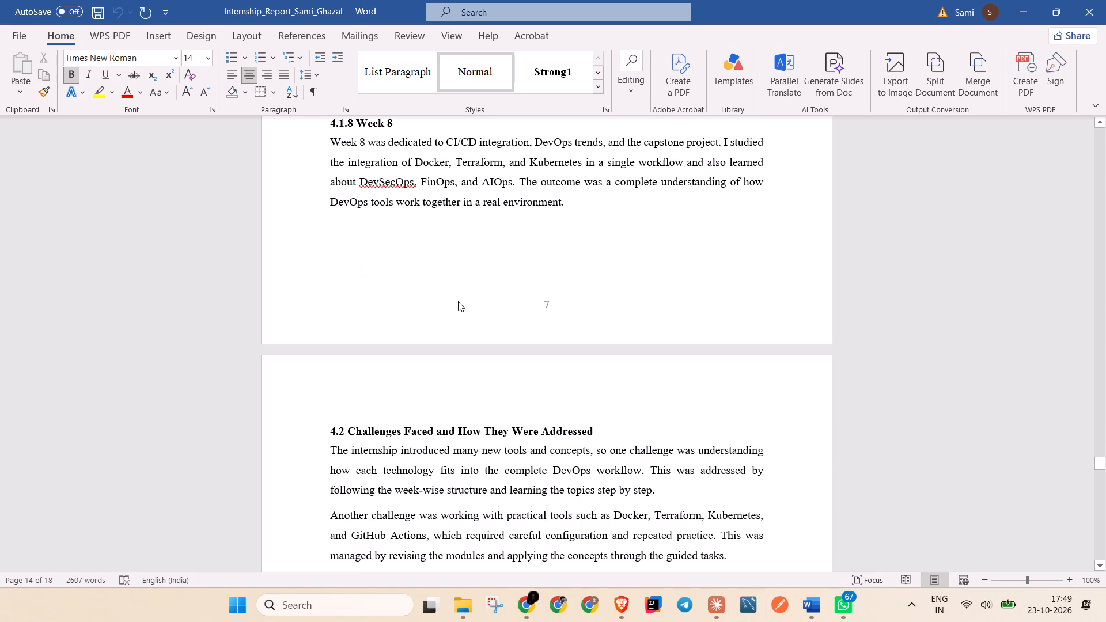
scroll(458, 301, "down", 3)
scroll(423, 358, "down", 11)
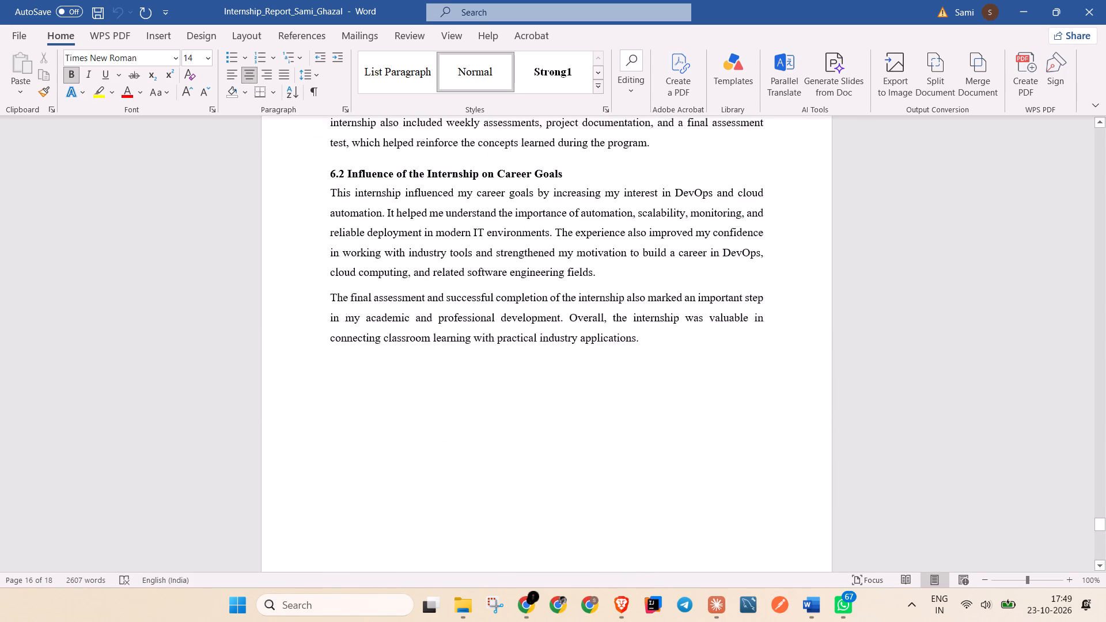
scroll(416, 377, "down", 8)
Copy the entire week-wise structure table (Table 4.1) from section 4.1 of the longer report.
scroll(416, 377, "up", 2)
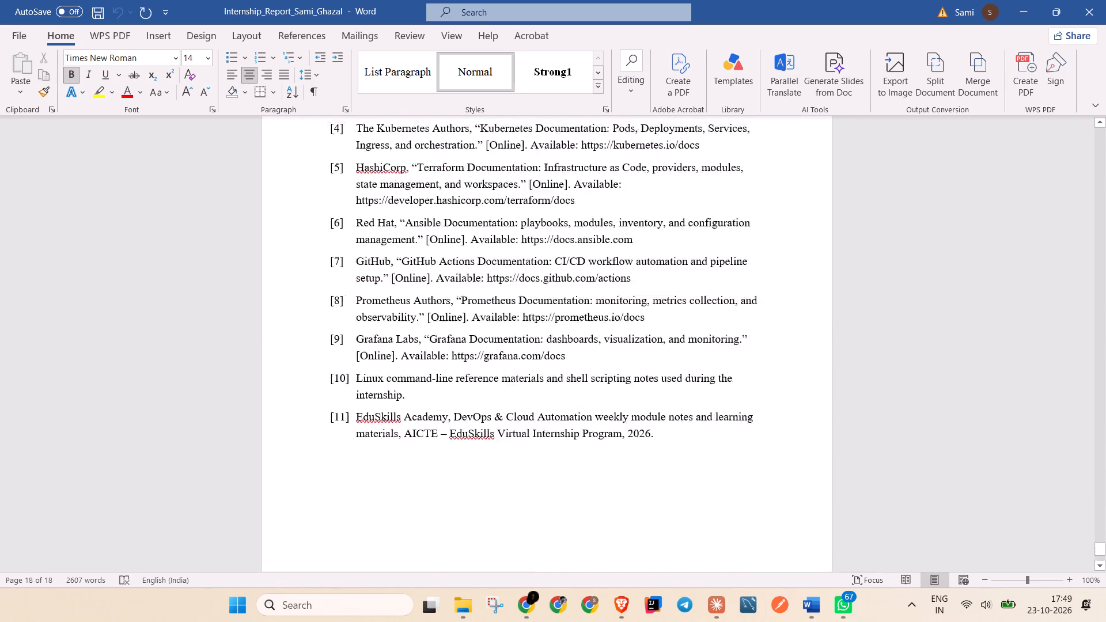
scroll(416, 377, "up", 18)
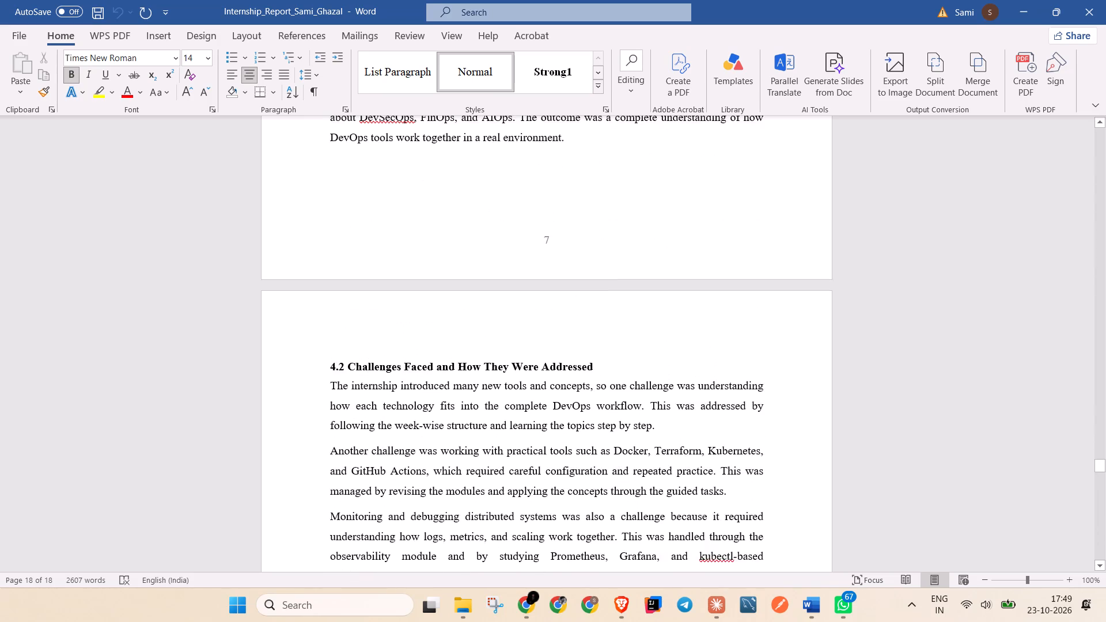
scroll(429, 314, "up", 9)
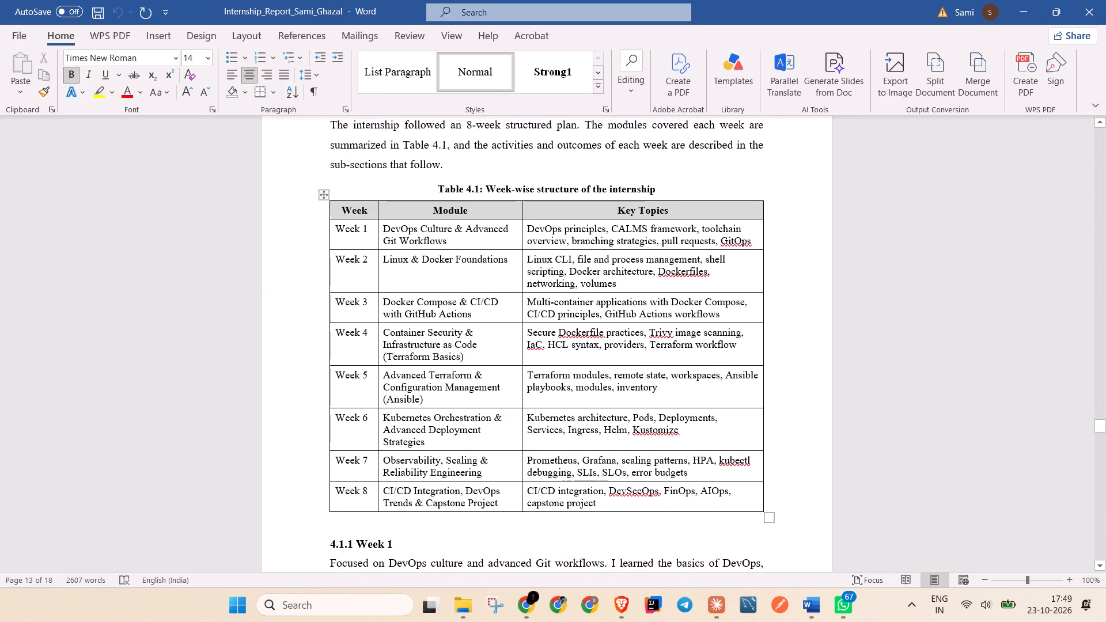
right_click(328, 195)
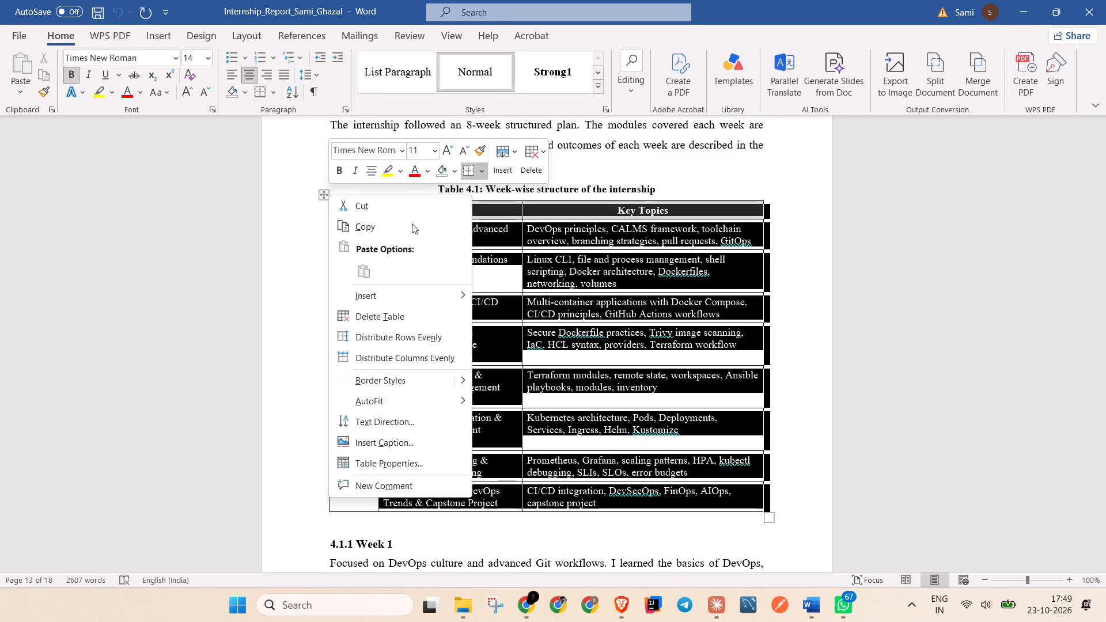
left_click(653, 313)
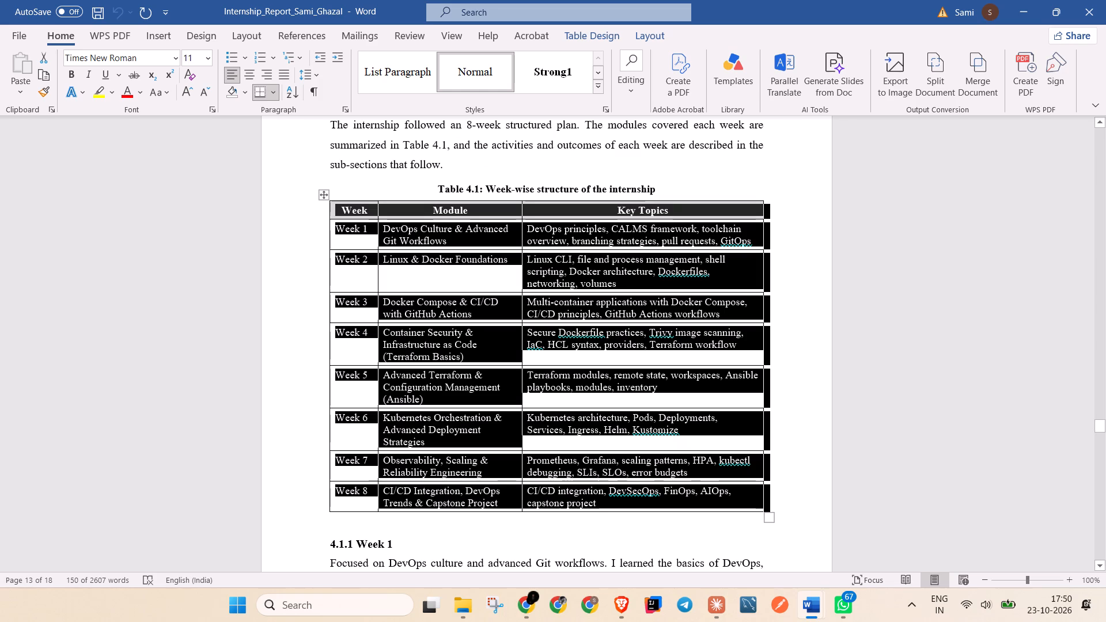
right_click(418, 270)
left_click(444, 294)
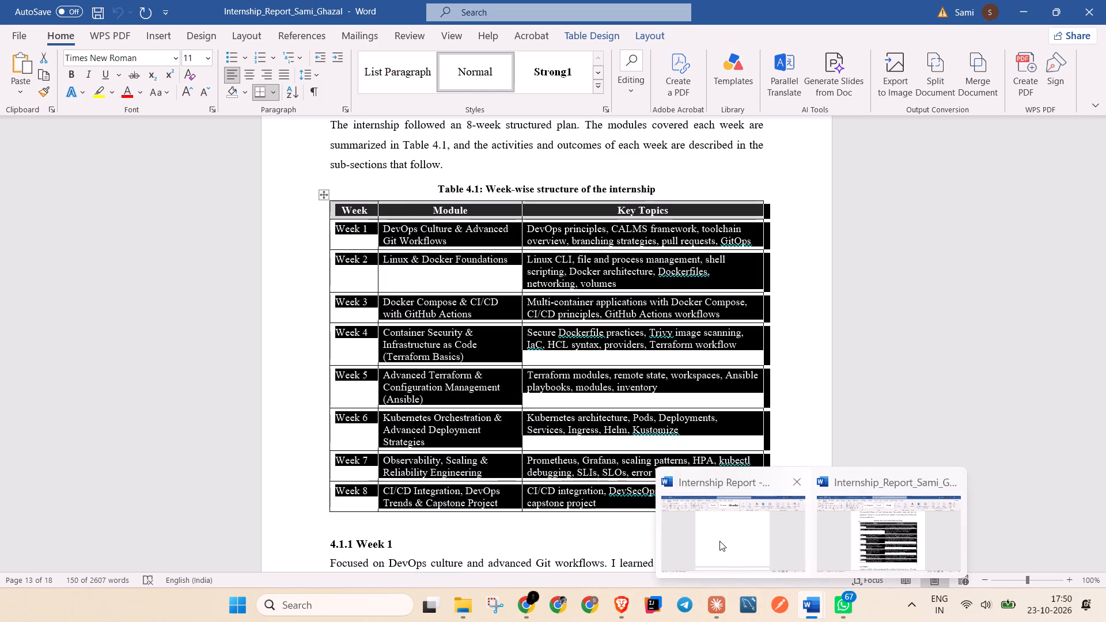
Switch to the Internship Report document and look through its chapters, from Chapter 1 Introduction past Chapter 5 Skills Acquired.
left_click(719, 541)
scroll(400, 364, "up", 7)
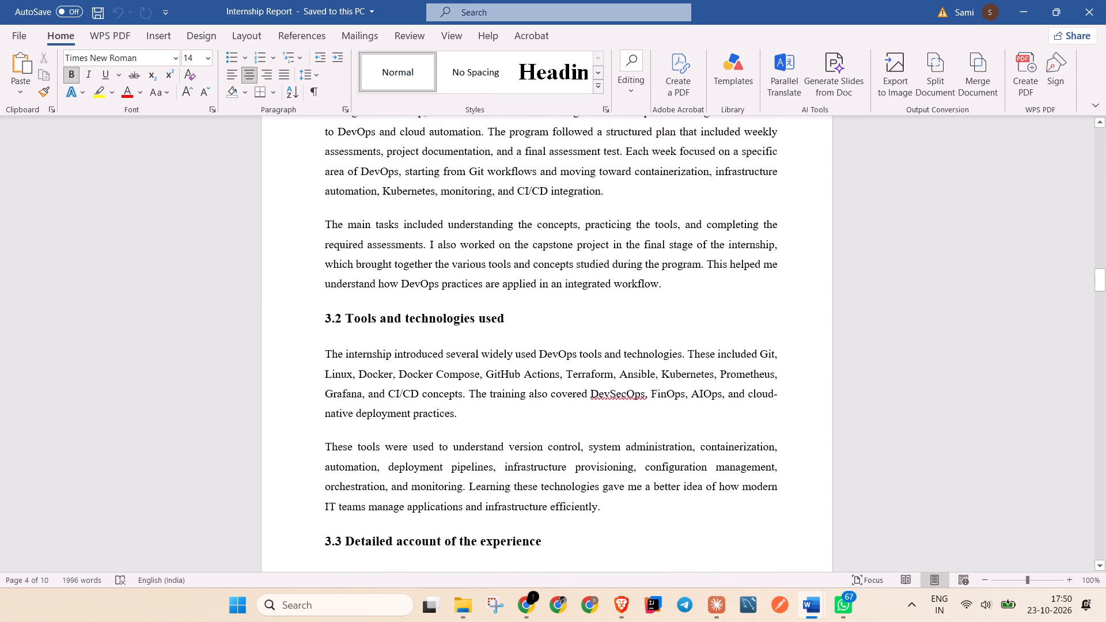
scroll(400, 364, "up", 20)
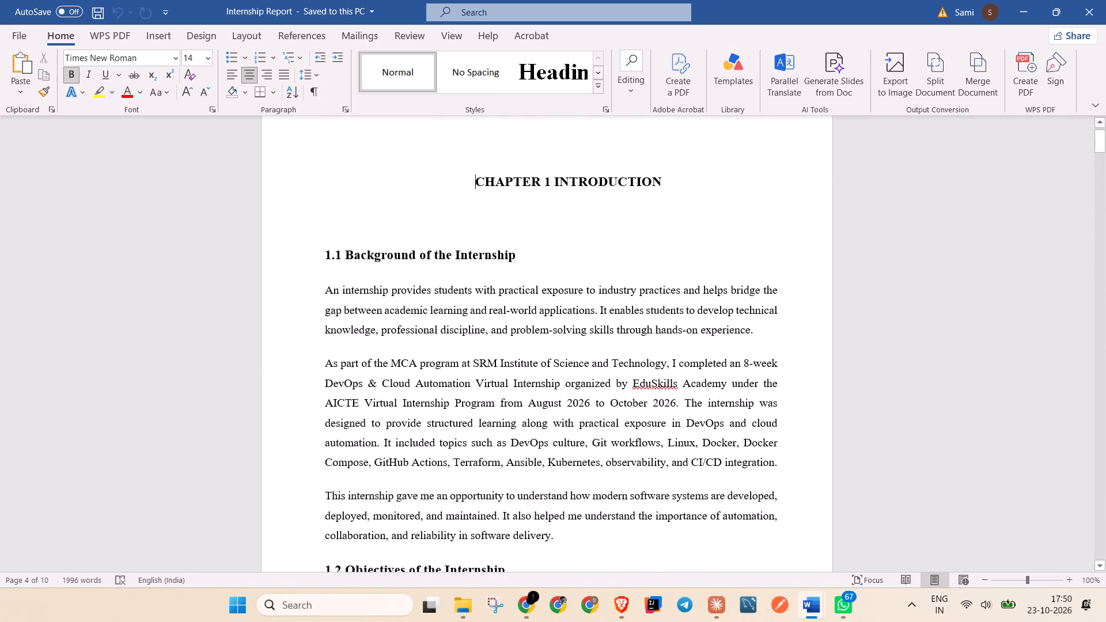
scroll(400, 359, "up", 6)
scroll(400, 359, "down", 17)
scroll(395, 354, "down", 4)
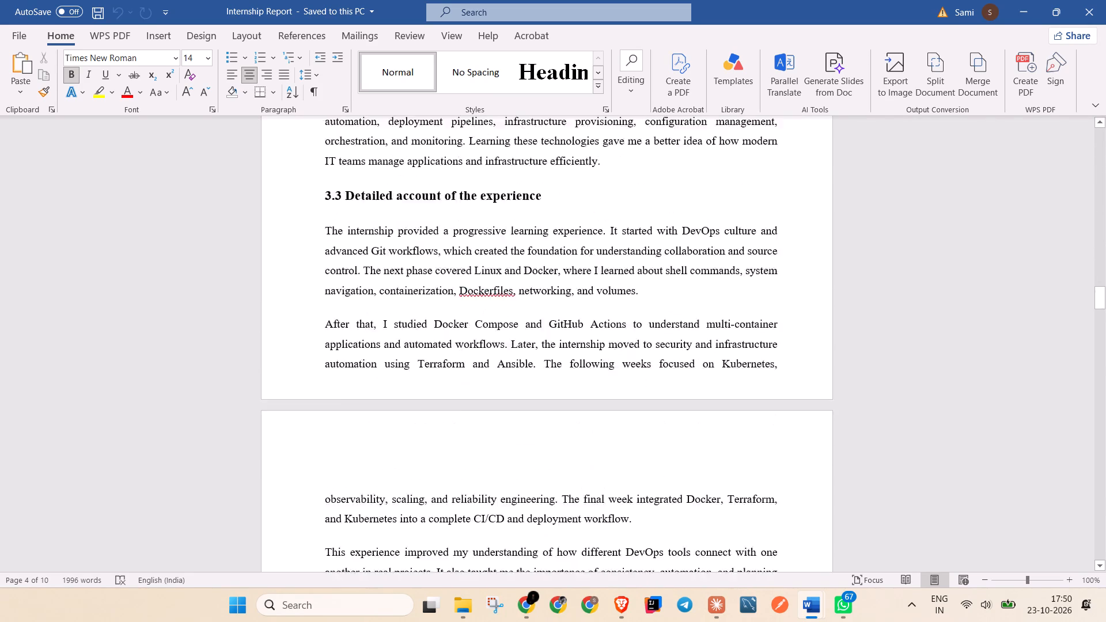
scroll(395, 354, "down", 8)
scroll(385, 357, "up", 1)
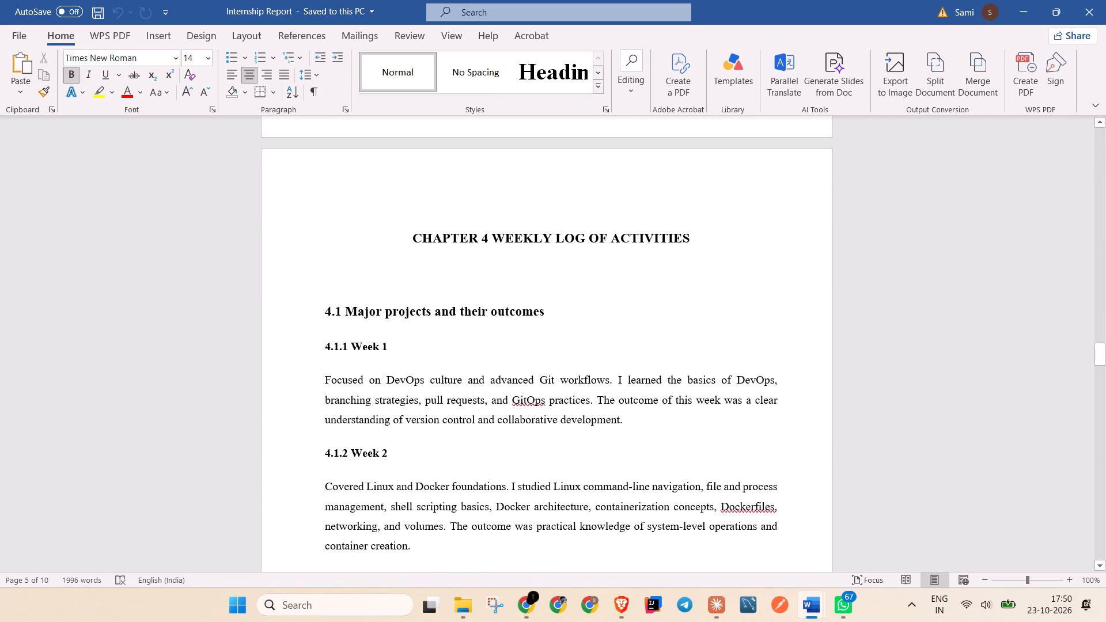
scroll(385, 357, "down", 13)
scroll(365, 369, "up", 2)
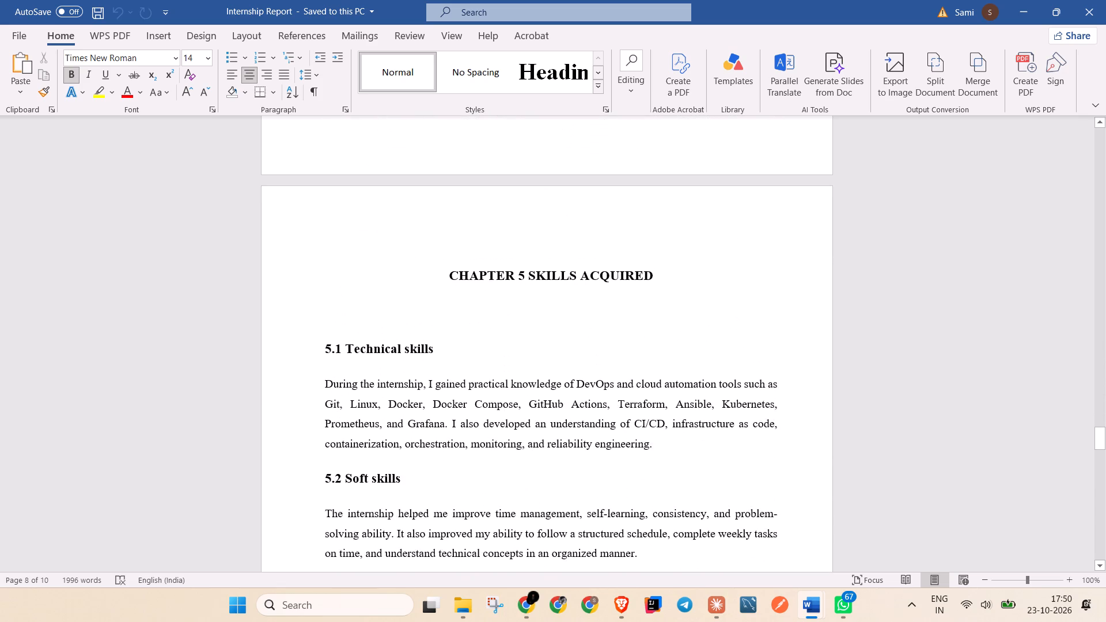
scroll(369, 342, "down", 9)
Compare the two reports, checking the references in Internship Report and Chapters 4 to 6 in the longer report.
key("alt+Tab")
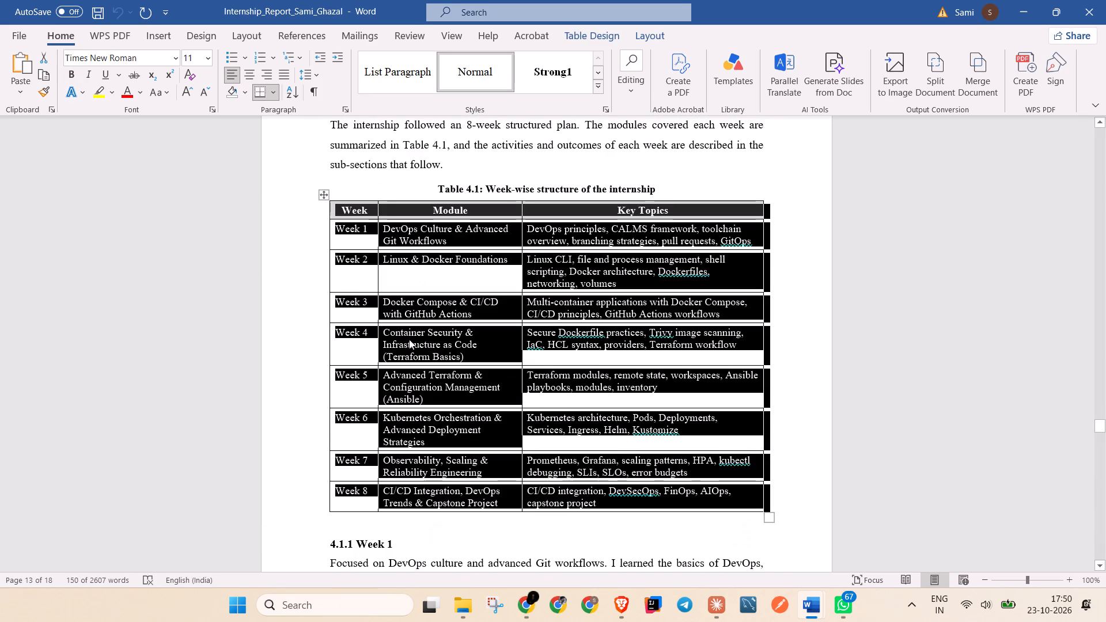
scroll(409, 339, "up", 2)
key("alt+Tab")
scroll(433, 347, "down", 3)
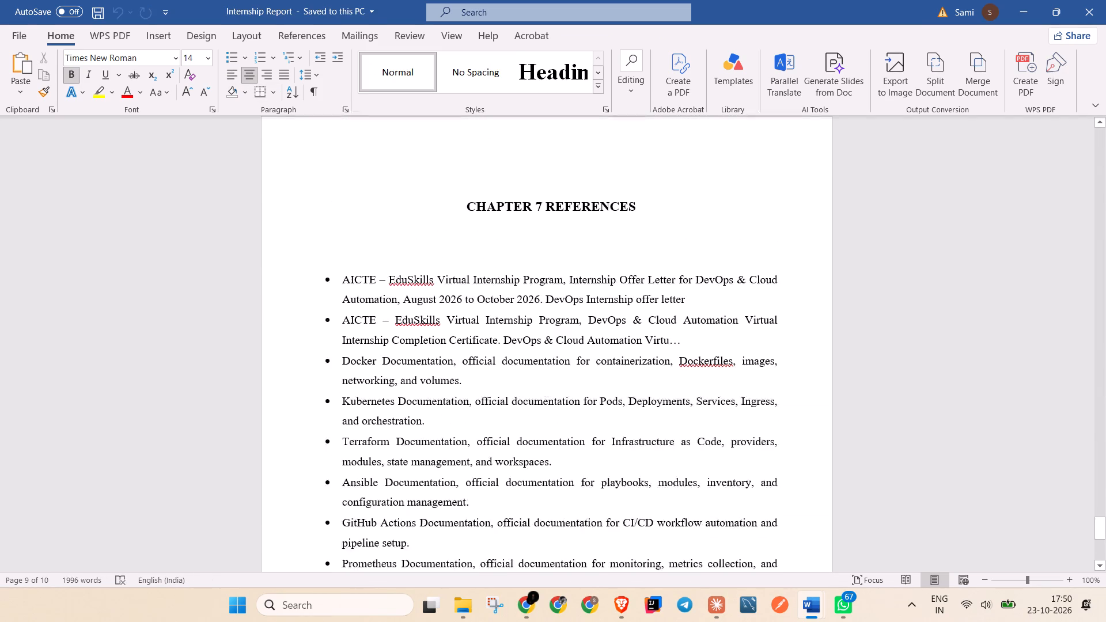
scroll(433, 350, "up", 6)
key("alt+Tab")
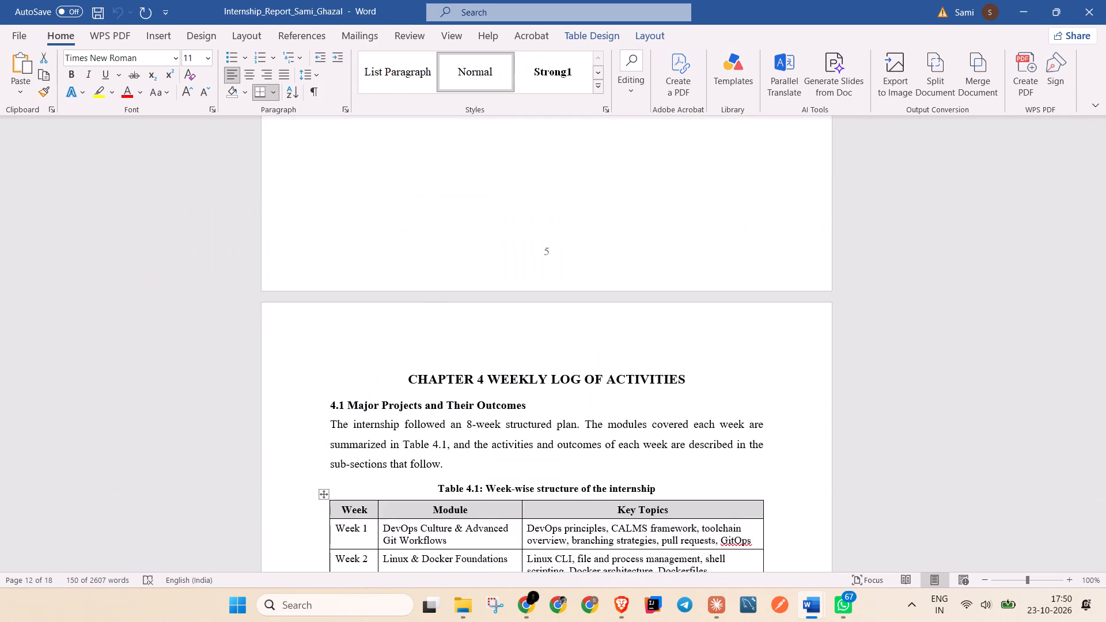
scroll(432, 350, "down", 19)
scroll(432, 350, "down", 6)
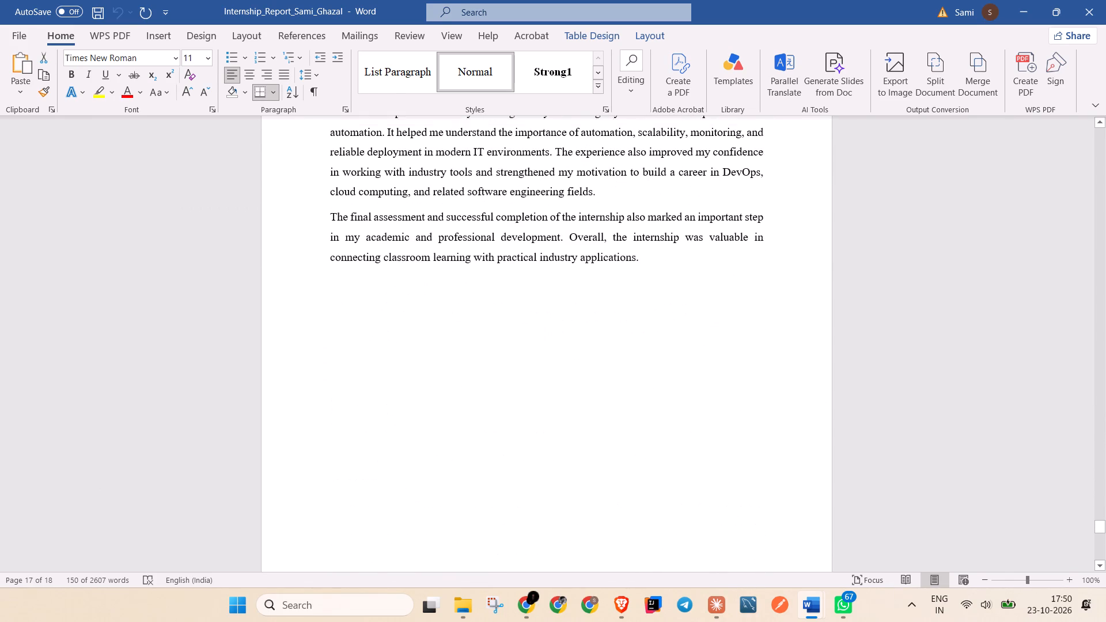
scroll(432, 350, "up", 2)
key("alt+q")
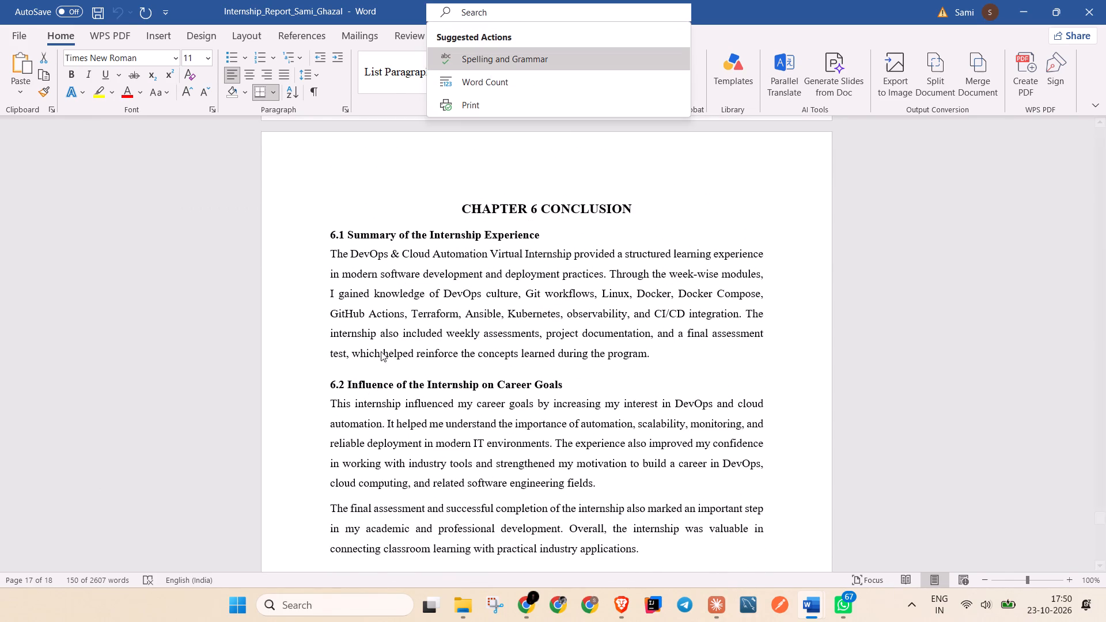
left_click(263, 223)
key("alt+q")
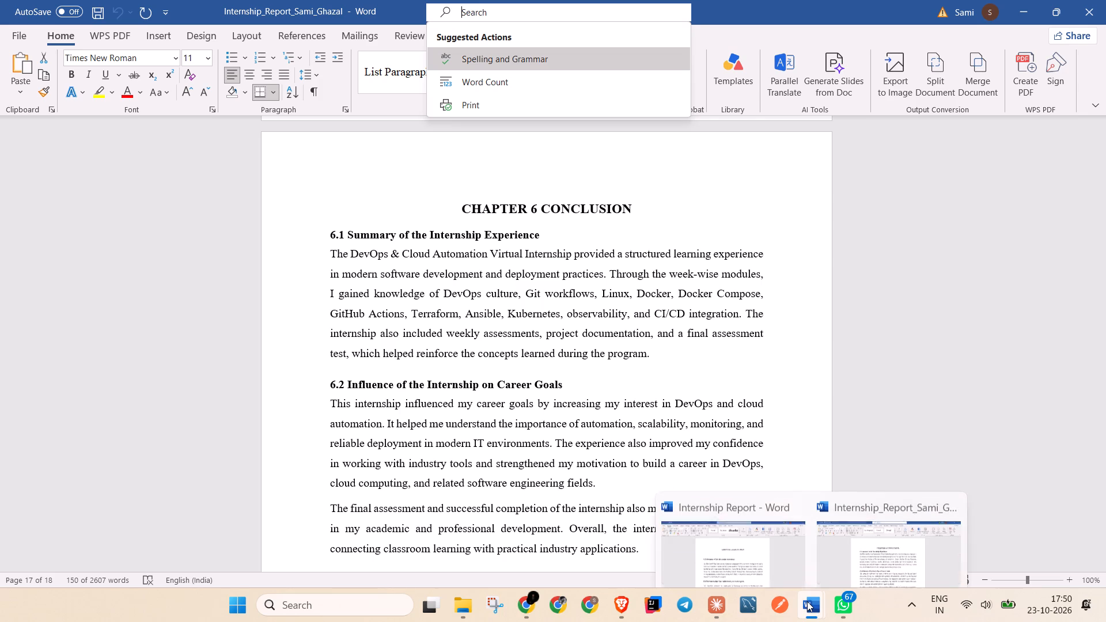
Compare both reports from Chapter 6 Conclusion back to the start of Chapter 4 Weekly Log of Activities.
left_click(744, 526)
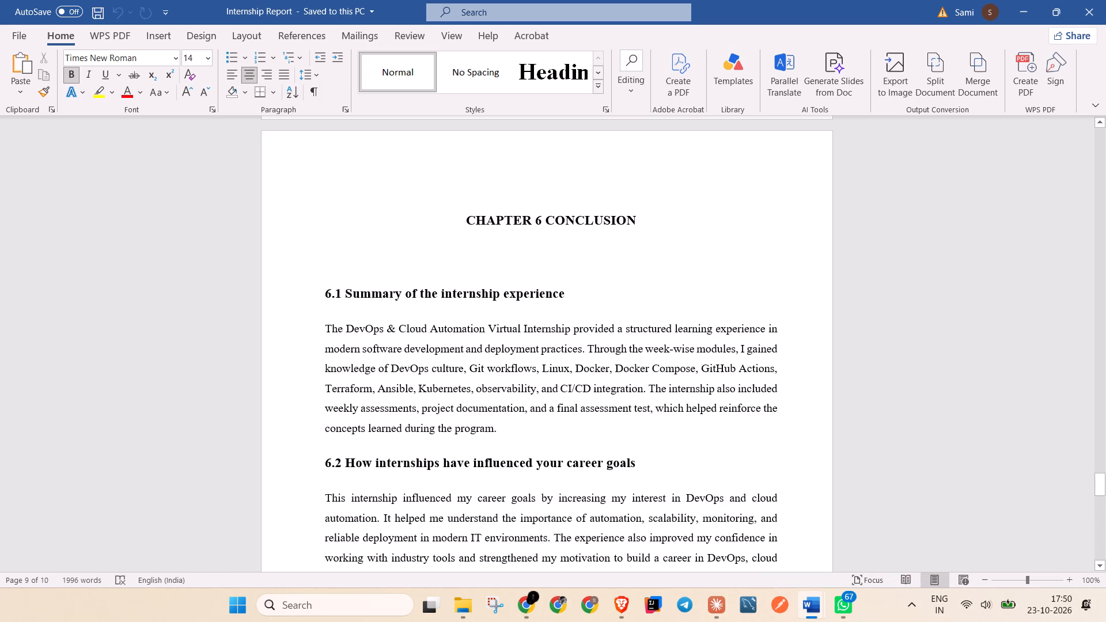
scroll(479, 400, "down", 2)
scroll(479, 400, "up", 9)
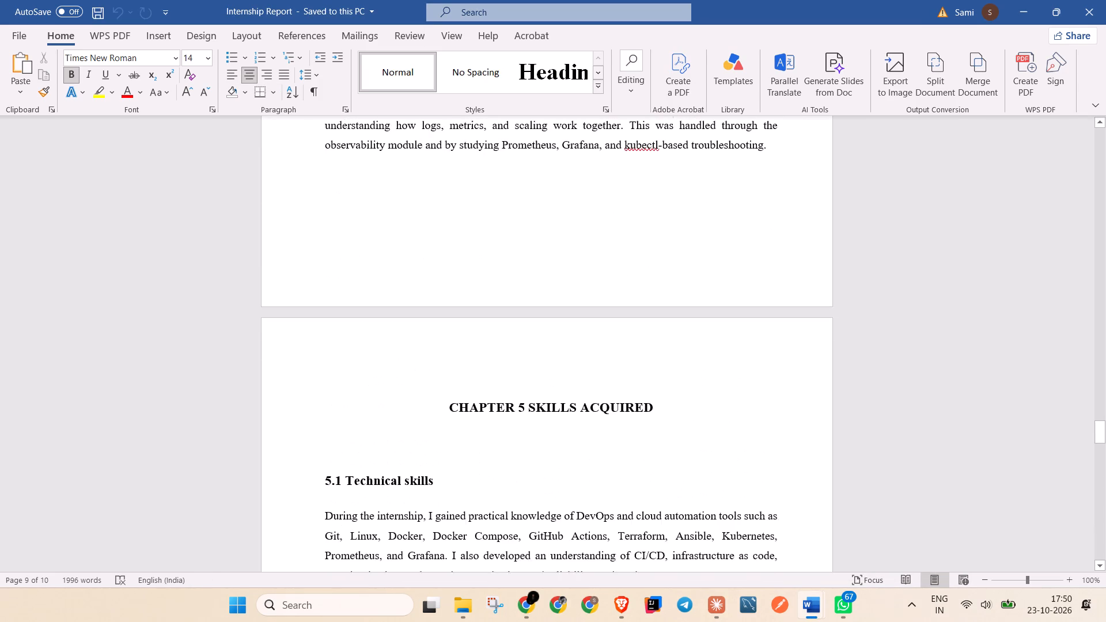
scroll(479, 400, "up", 10)
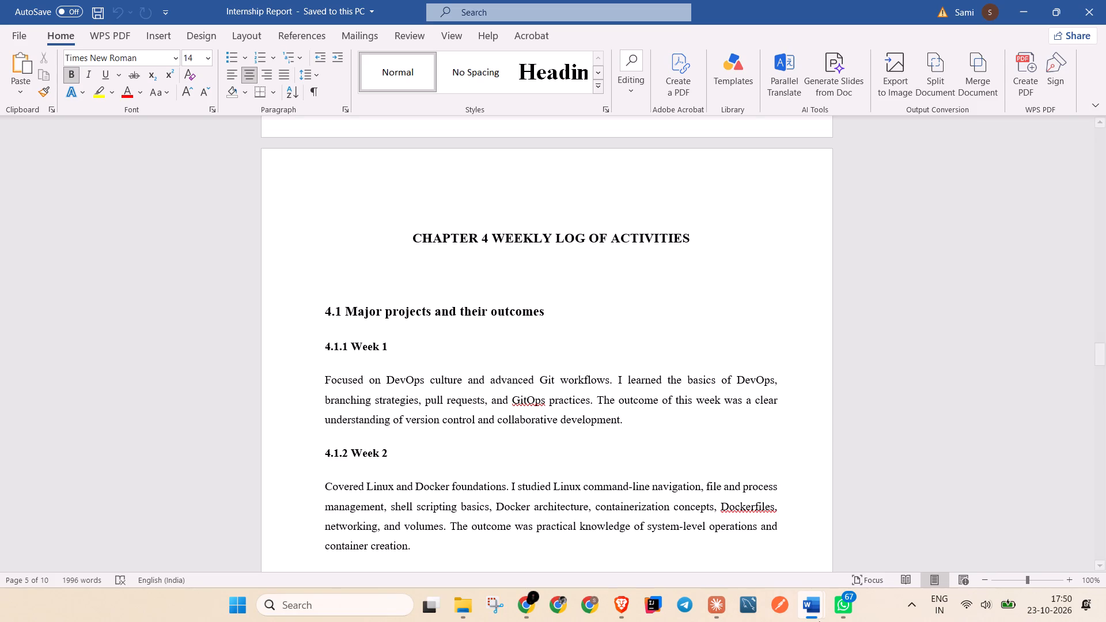
left_click(852, 558)
scroll(577, 393, "up", 3)
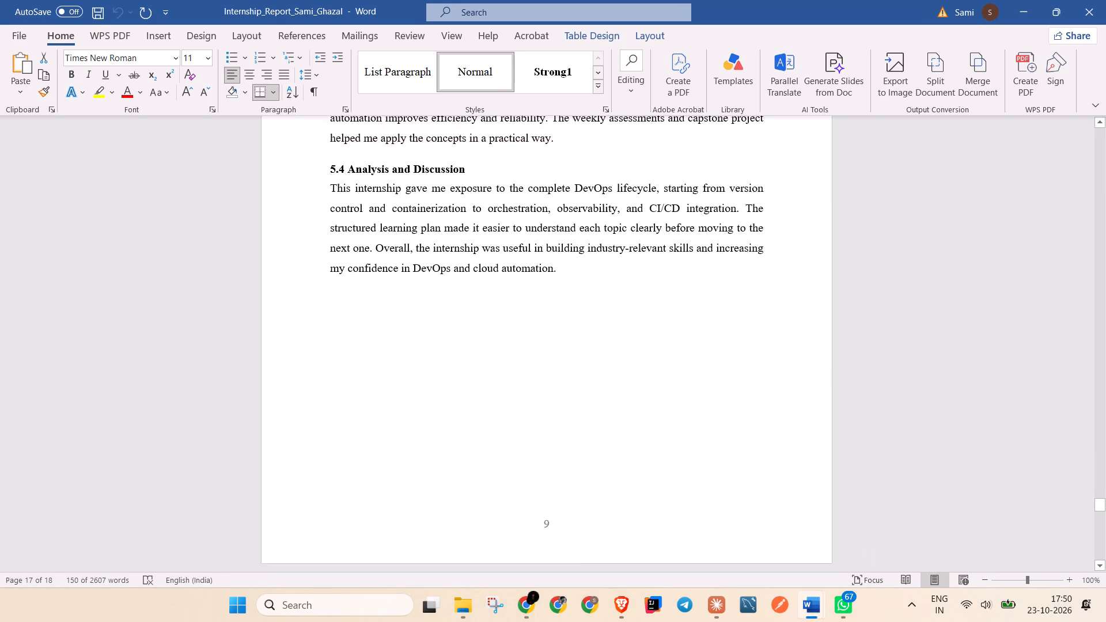
scroll(575, 388, "up", 13)
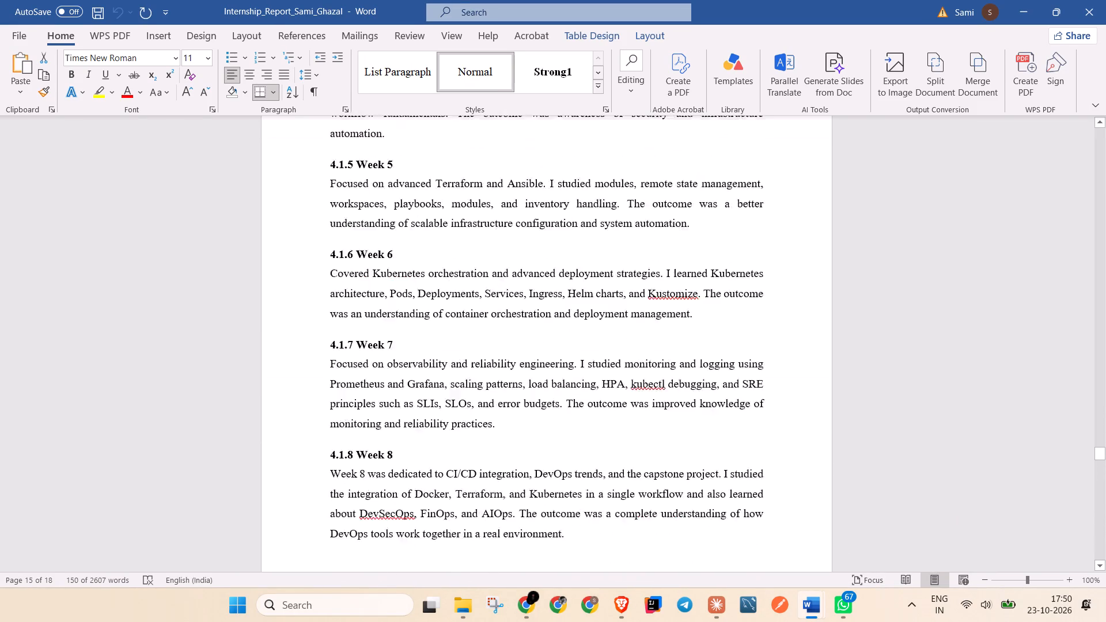
scroll(562, 397, "up", 6)
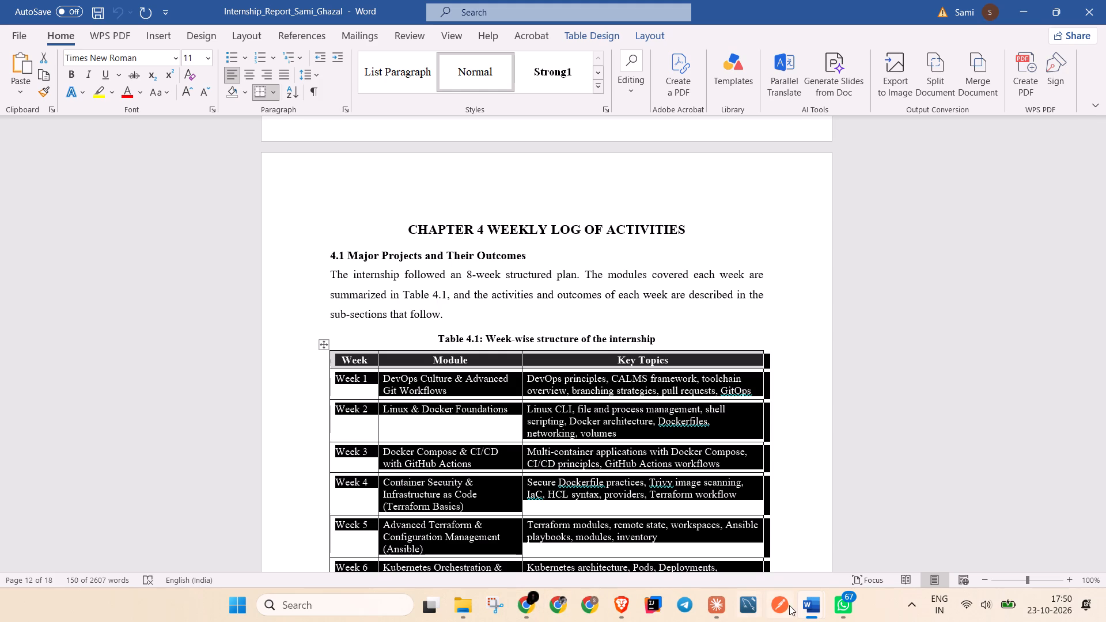
Paste the copied week-wise table on a new line below the 4.1 Major projects and their outcomes heading in Internship Report.
left_click(757, 557)
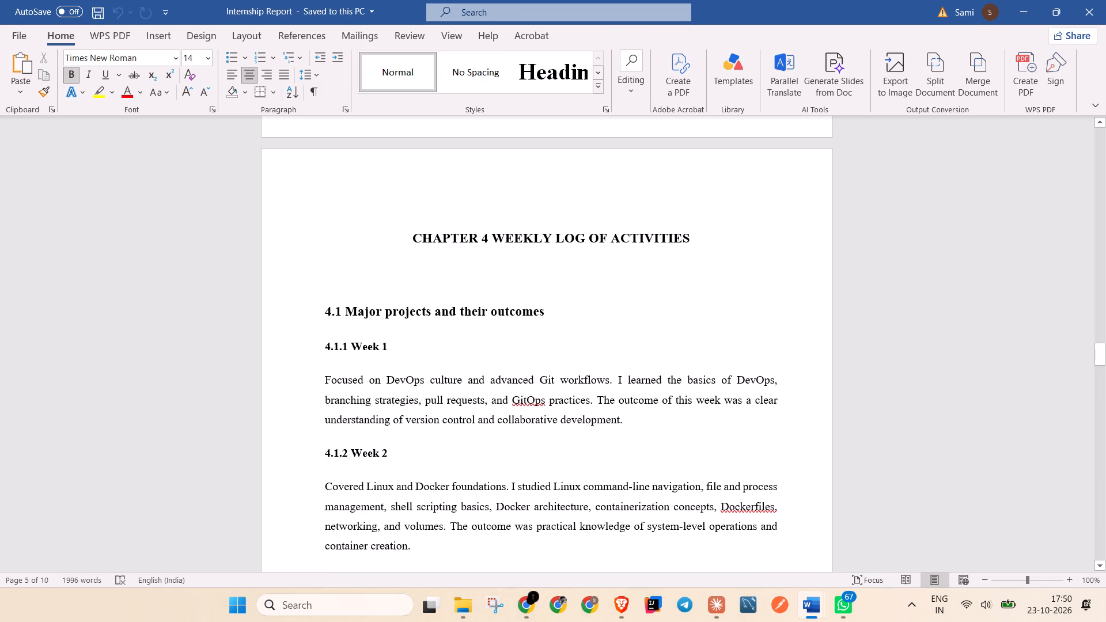
left_click(557, 310)
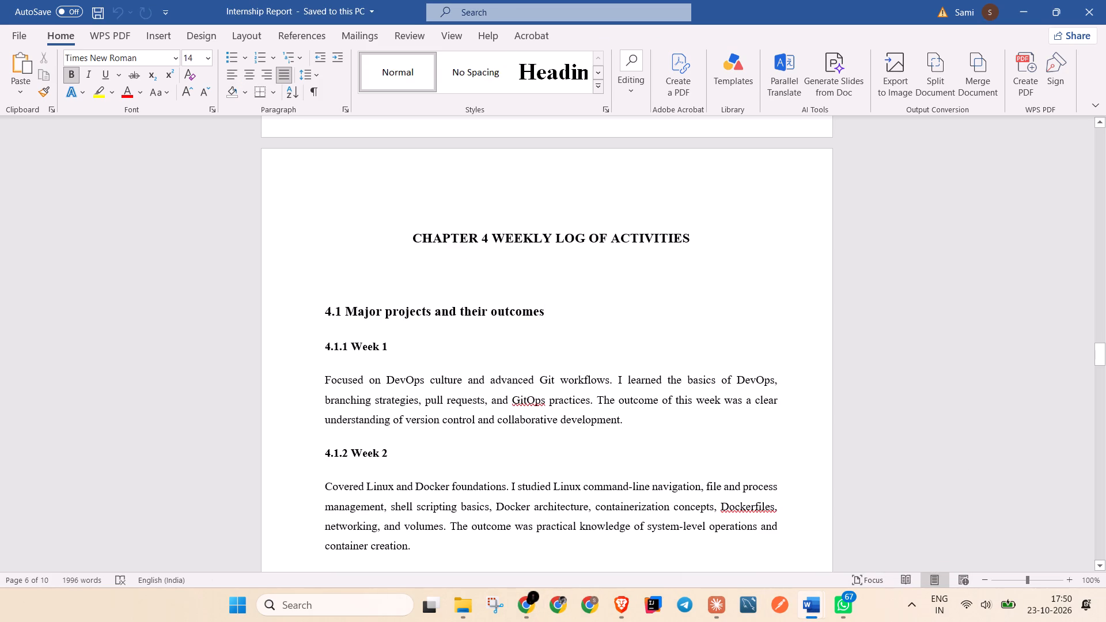
key("Return")
key("ctrl+v")
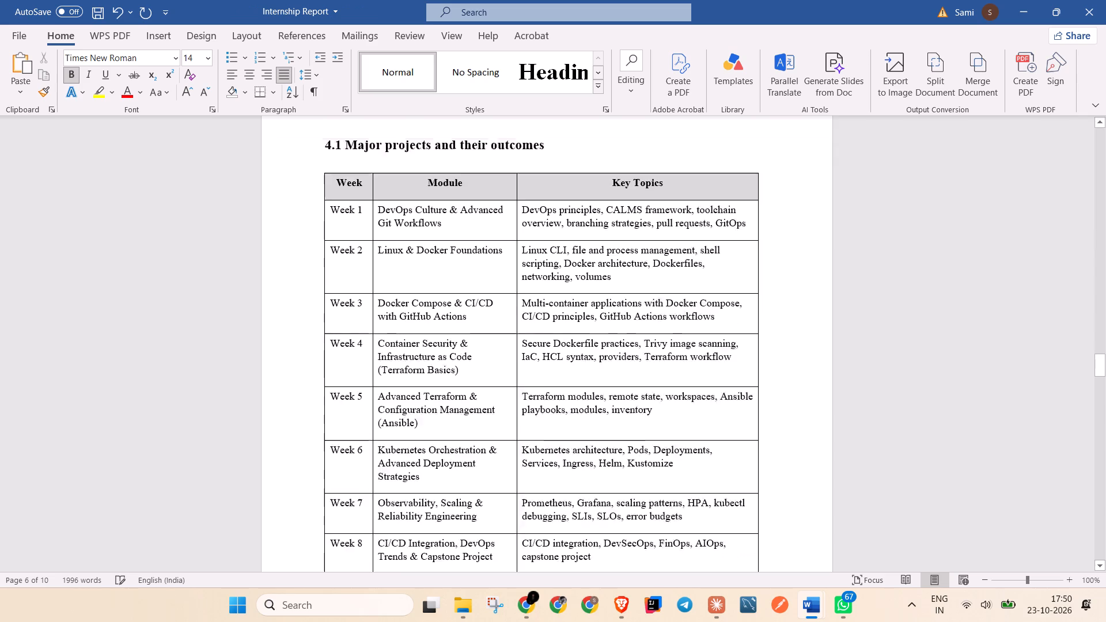
Remove the blank line below the pasted table and insert a fresh one before the 4.1.1 Week 1 heading.
scroll(529, 388, "up", 2)
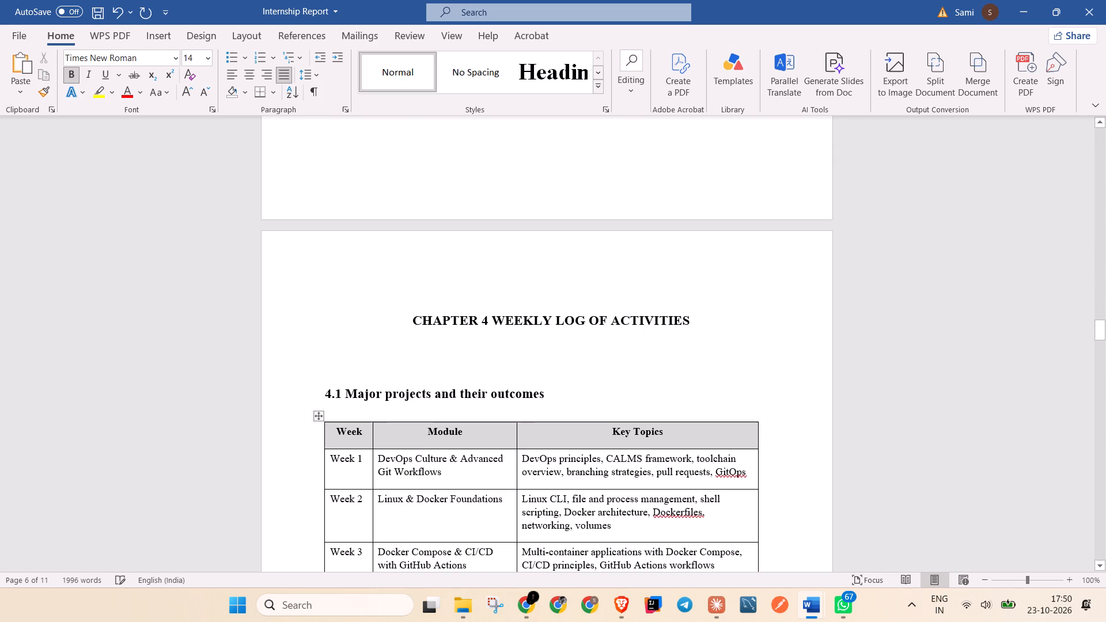
scroll(448, 404, "down", 3)
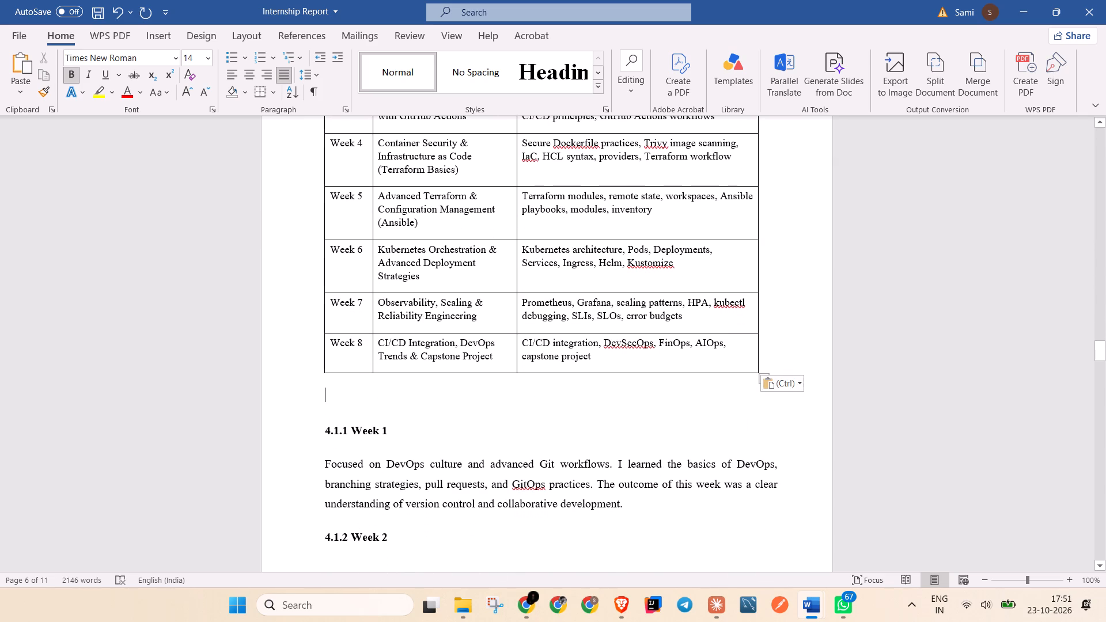
scroll(671, 378, "up", 2)
scroll(671, 378, "down", 3)
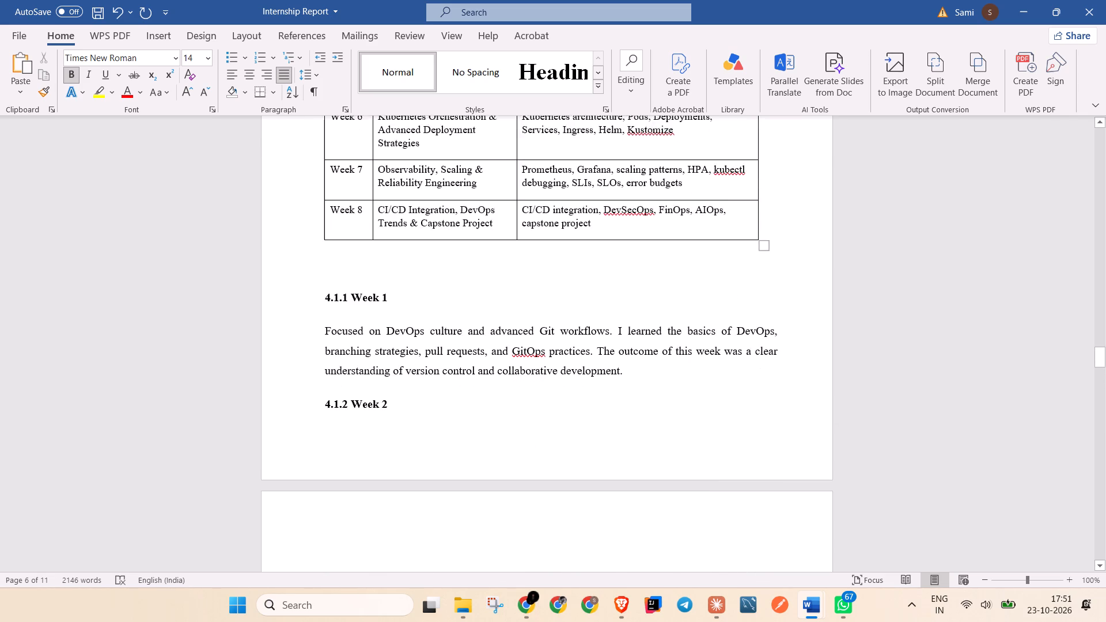
scroll(710, 371, "up", 1)
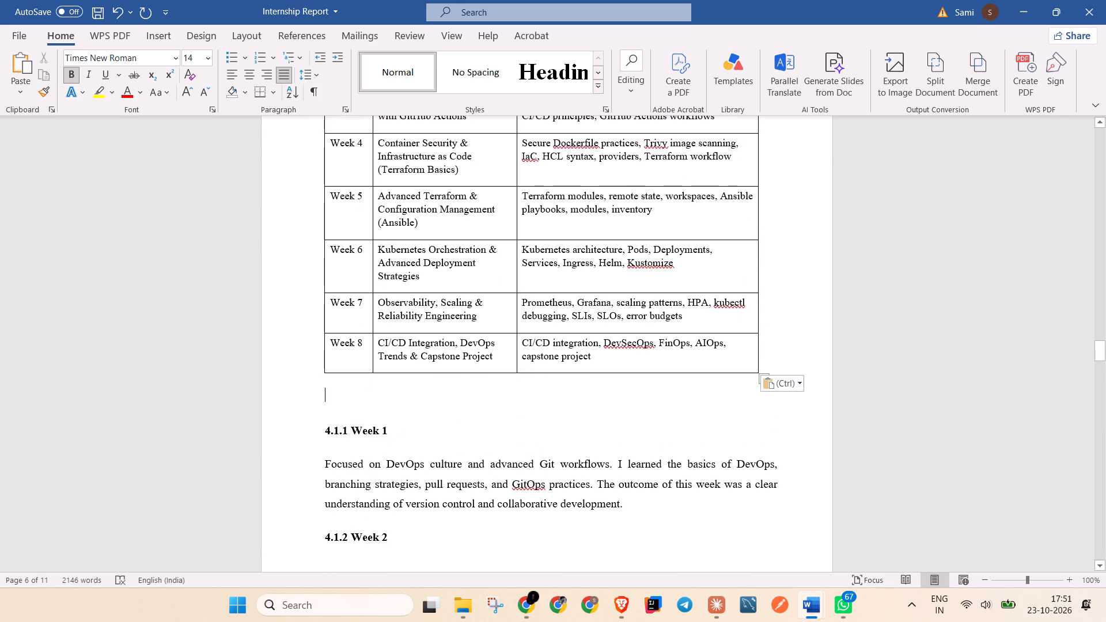
left_click(325, 413)
key("Down")
key("BackSpace")
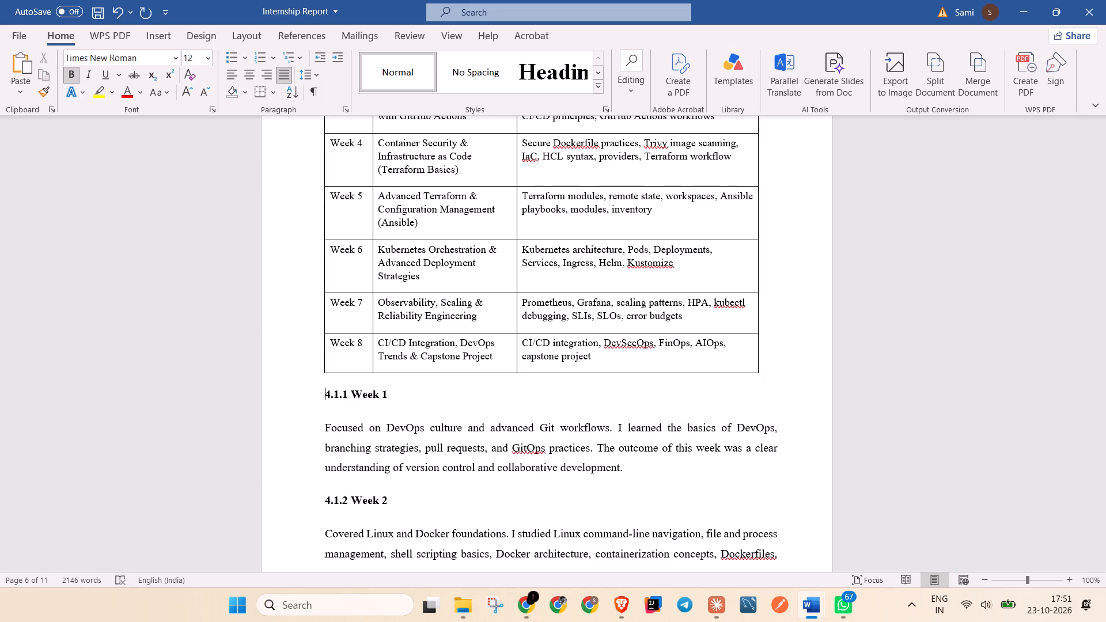
key("Return")
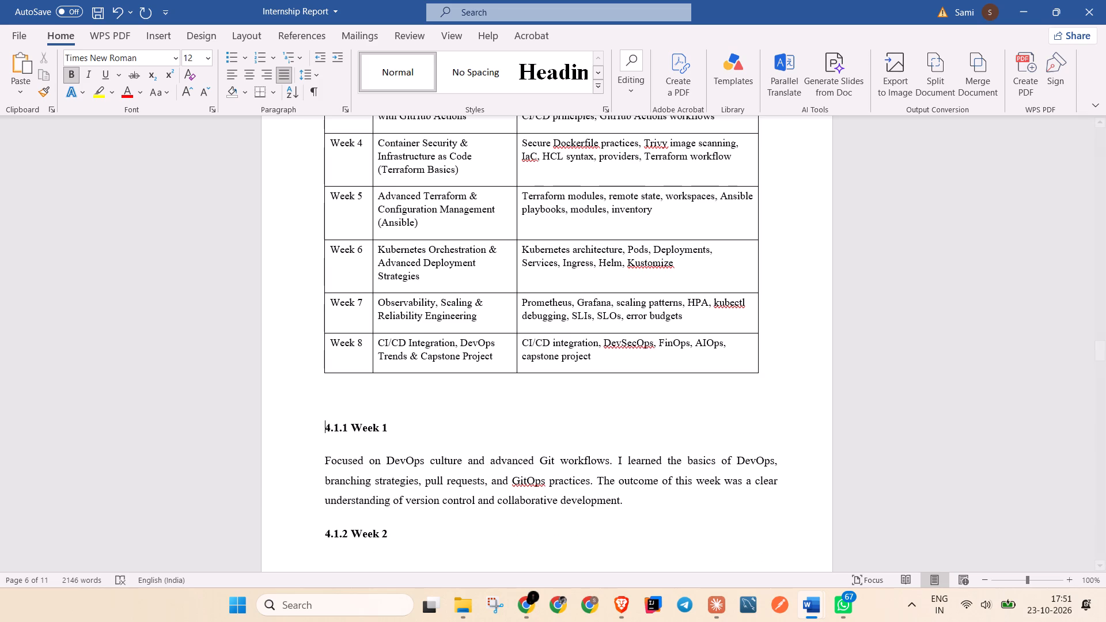
Copy the introductory paragraph about the 8-week structured plan from the longer report and paste it below the 4.1 heading in Internship Report.
scroll(420, 427, "up", 4)
scroll(402, 473, "down", 1)
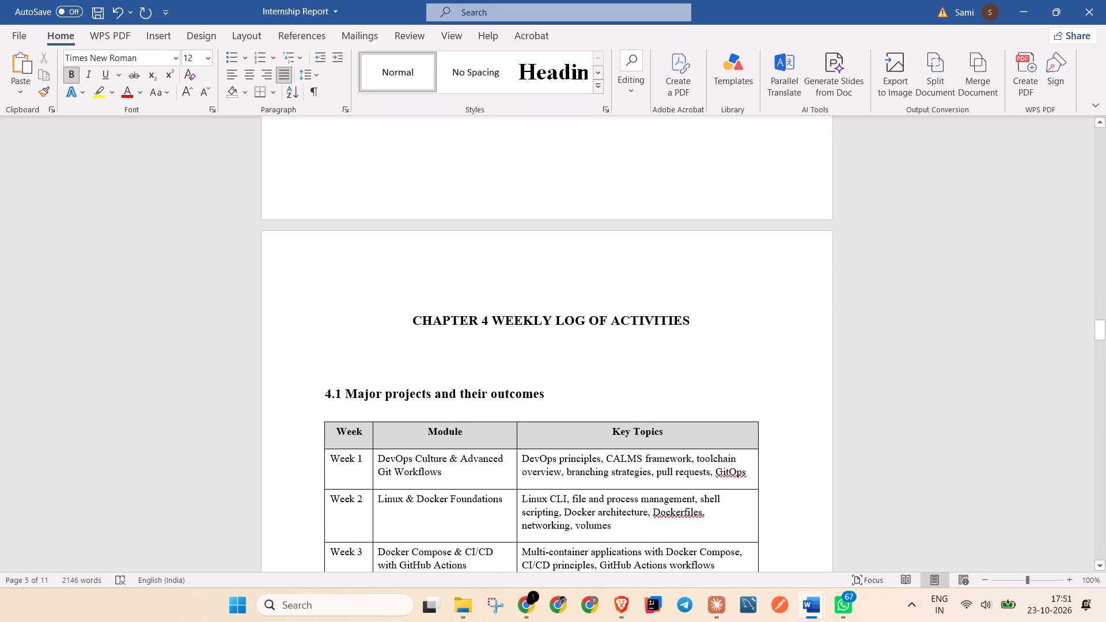
left_click(559, 388)
key("alt+Tab")
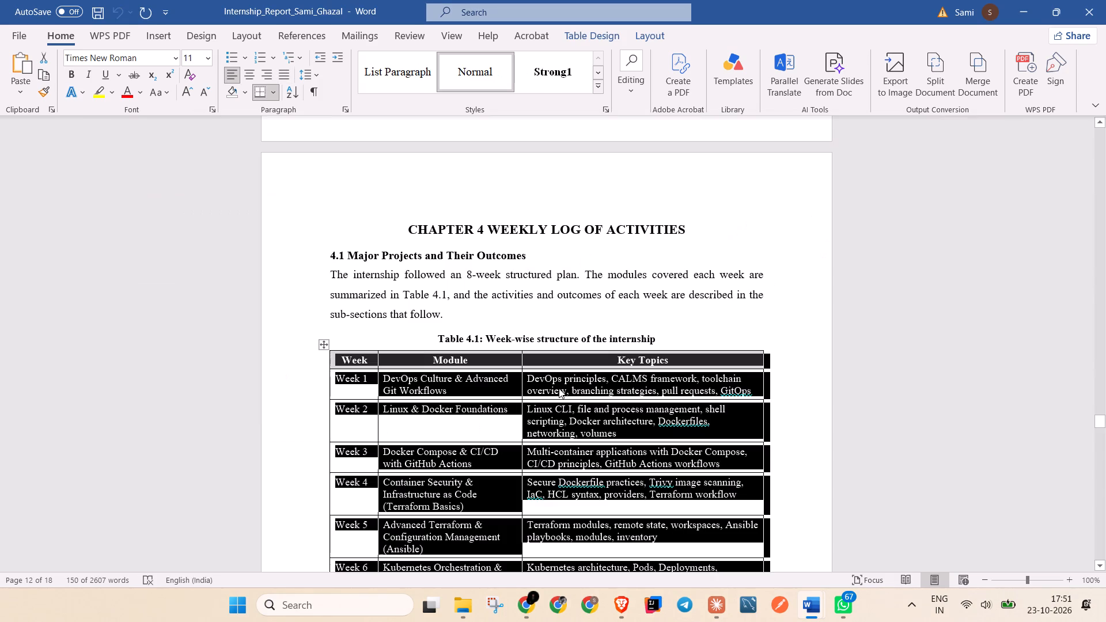
left_click(430, 343)
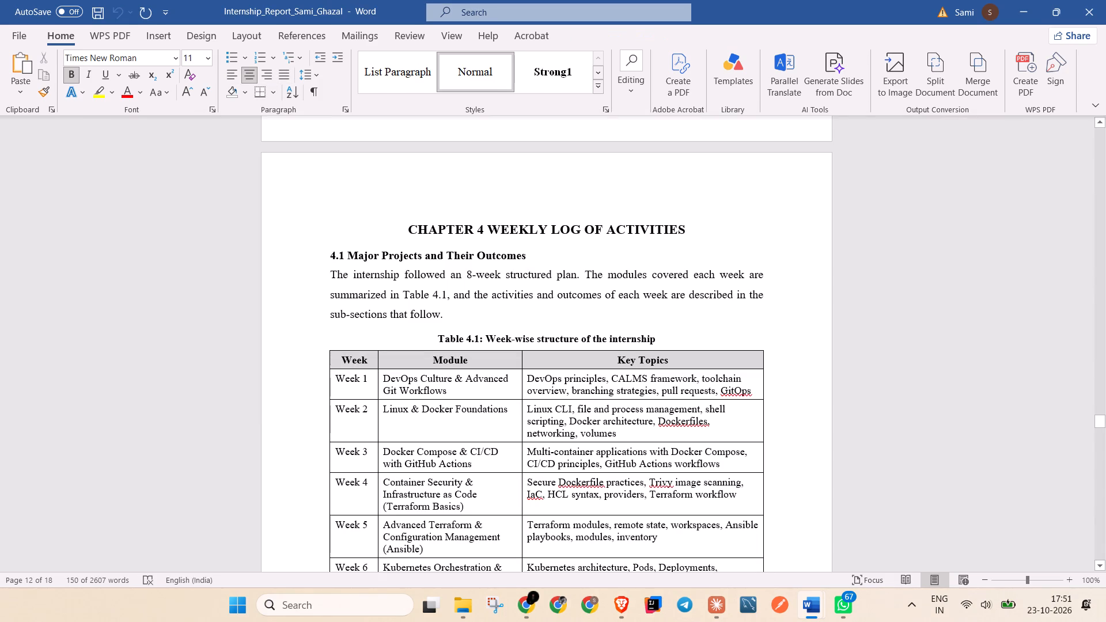
left_click_drag(444, 315, 331, 278)
key("ctrl+c")
left_click(331, 278)
key("alt+Tab")
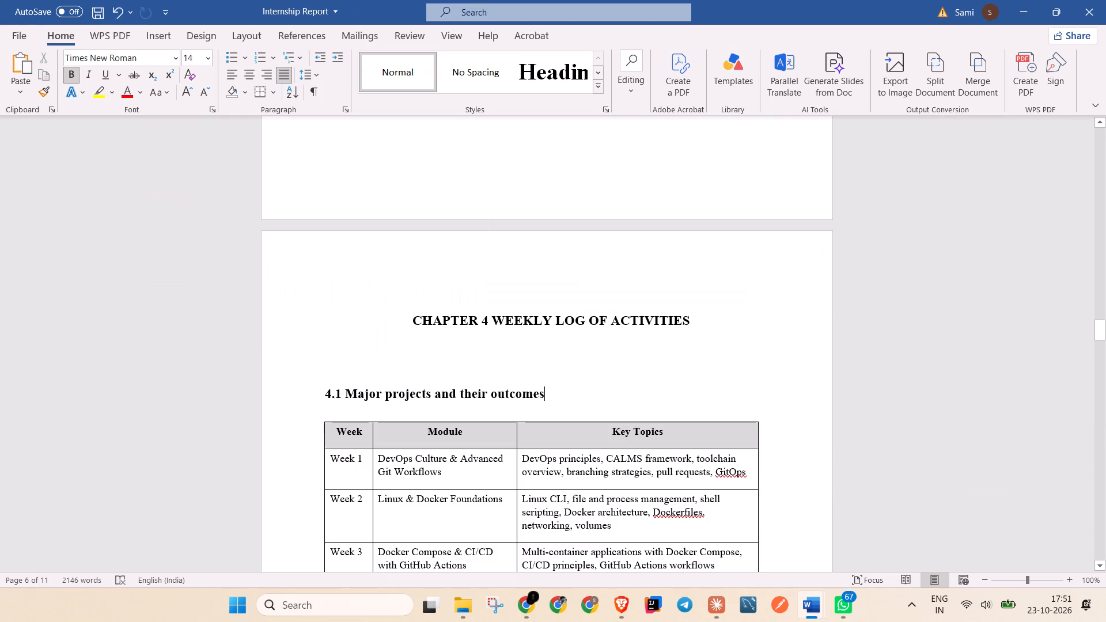
key("Return")
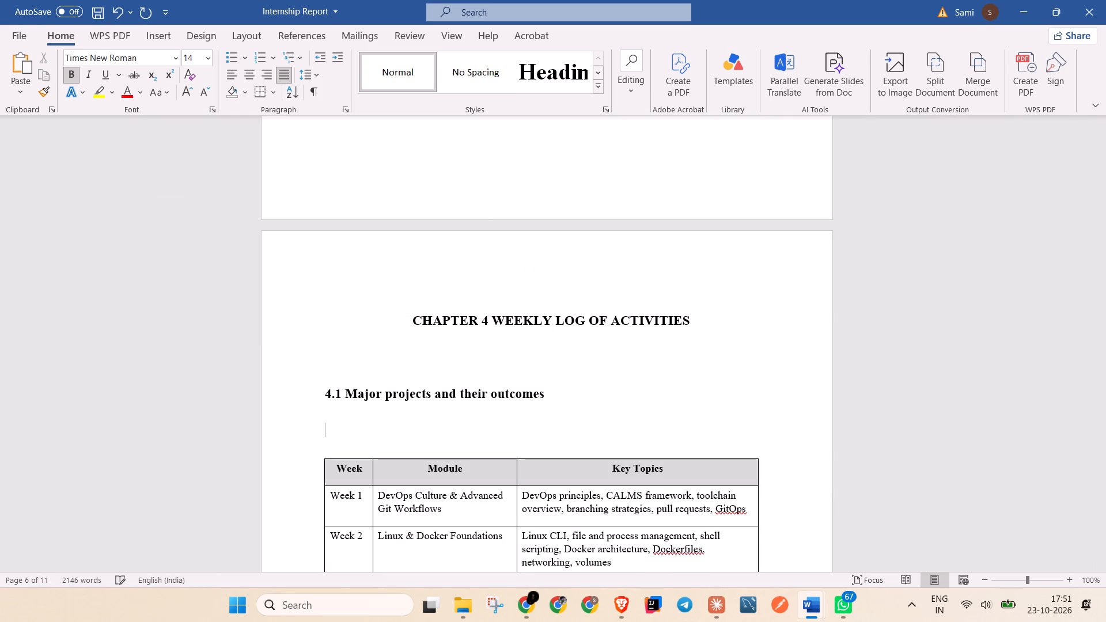
key("ctrl+v")
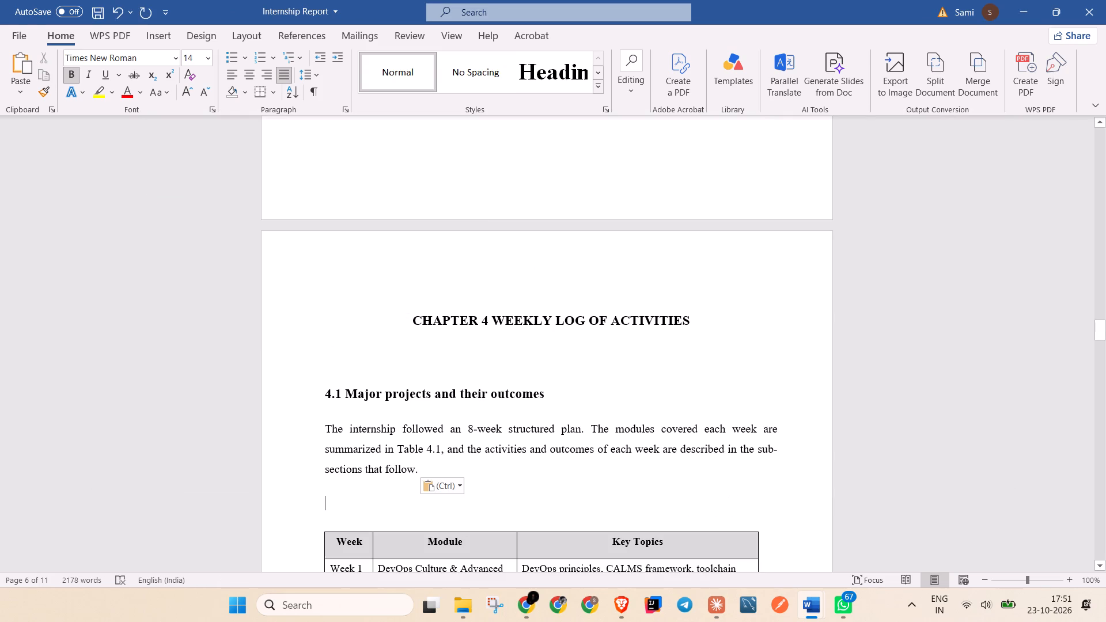
Remove the blank line between the pasted introductory paragraph and the week-wise table and insert a fresh one.
left_click(380, 428)
scroll(447, 435, "down", 1)
left_click(340, 365)
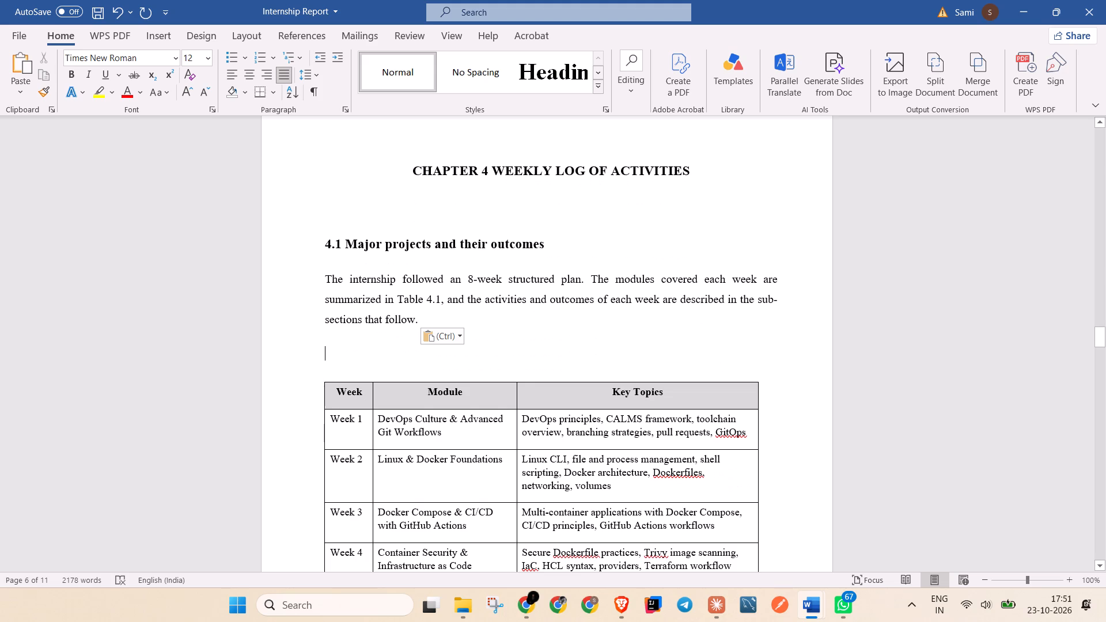
key("Down")
key("BackSpace")
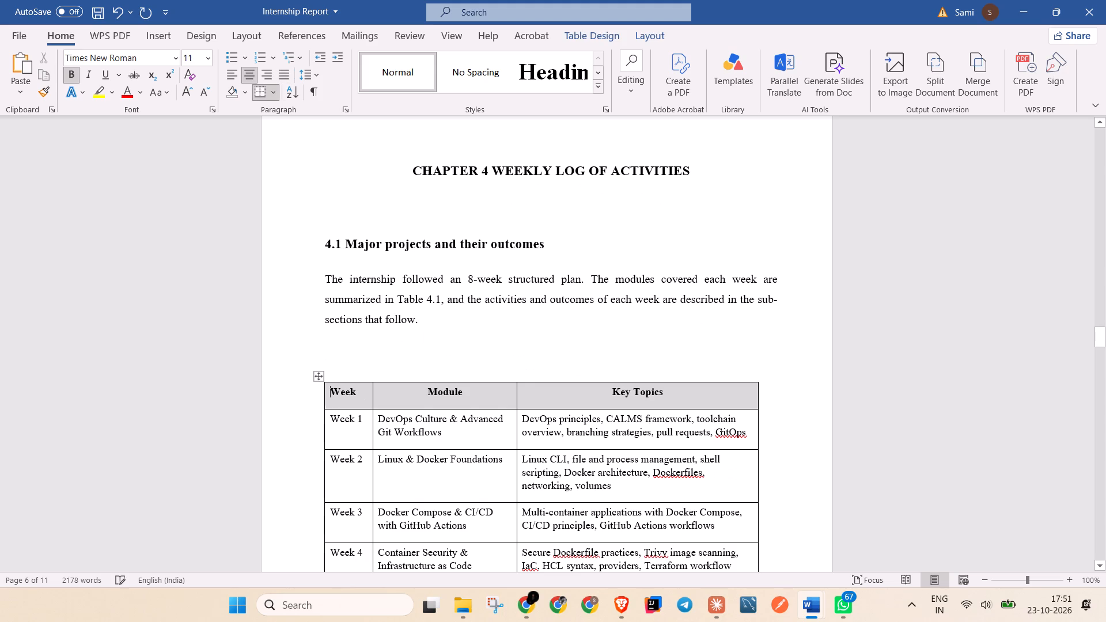
key("ctrl+z")
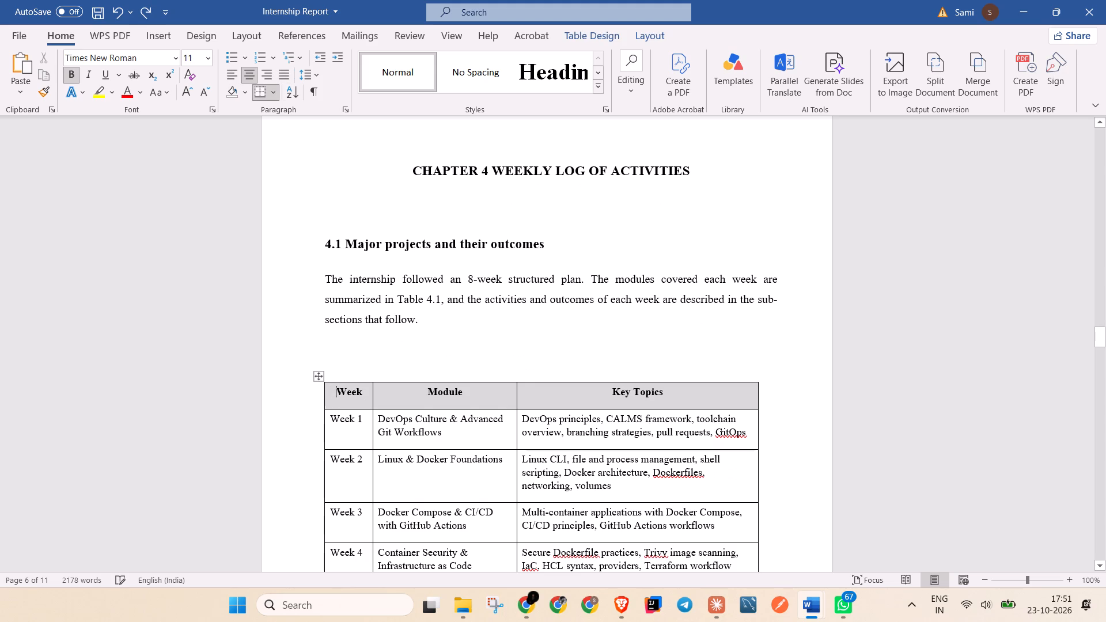
left_click(329, 359)
key("BackSpace")
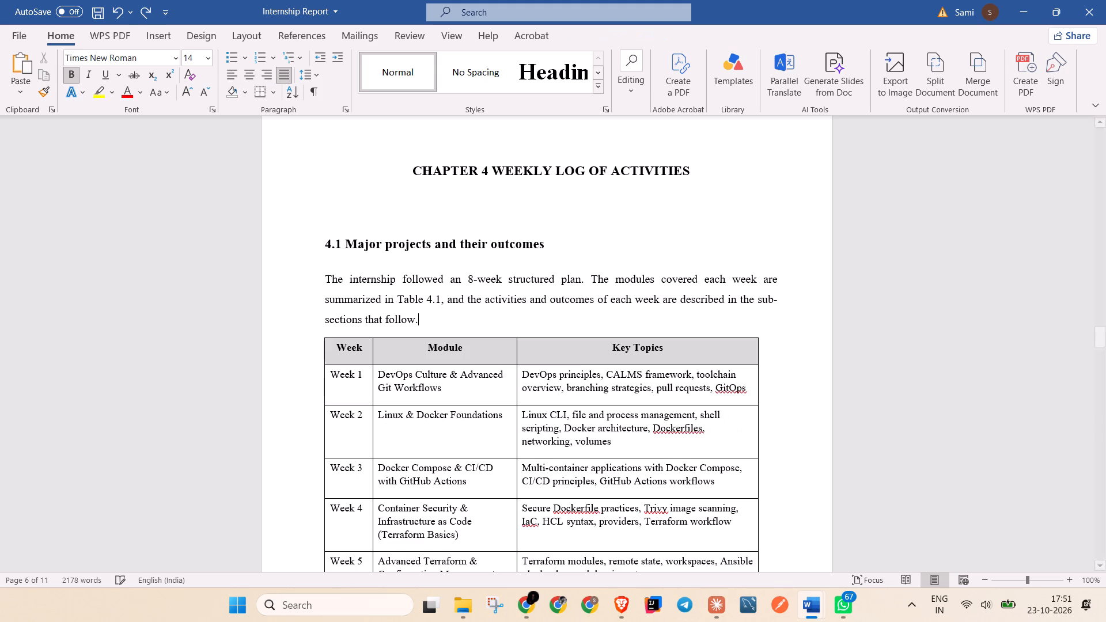
key("Return")
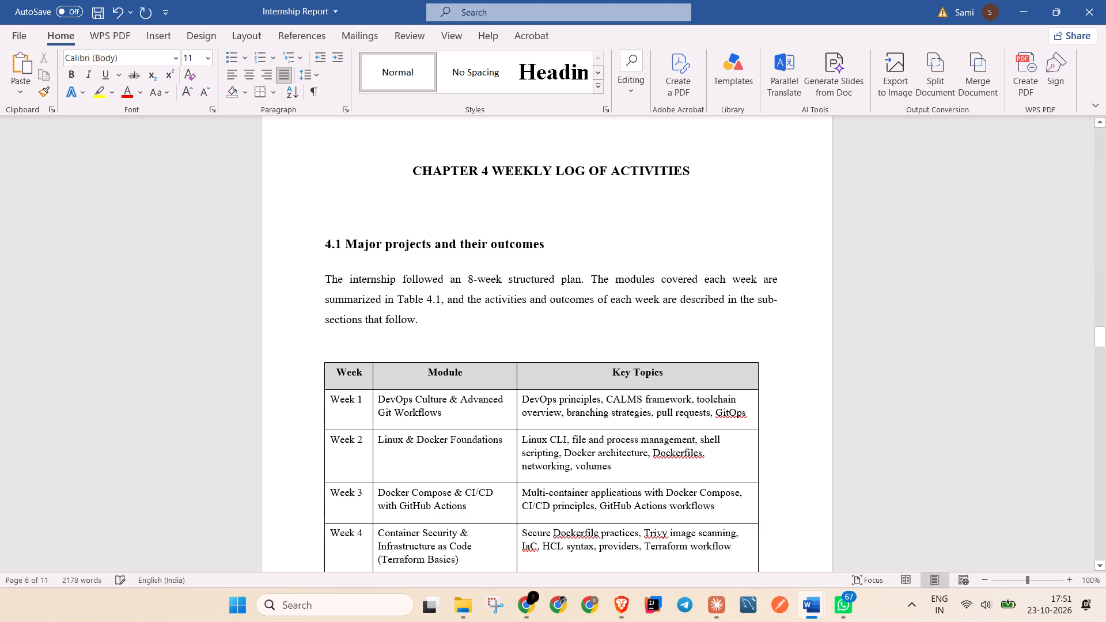
Apply a line spacing setting to the pasted introductory paragraph under 4.1.
left_click_drag(324, 272, 423, 320)
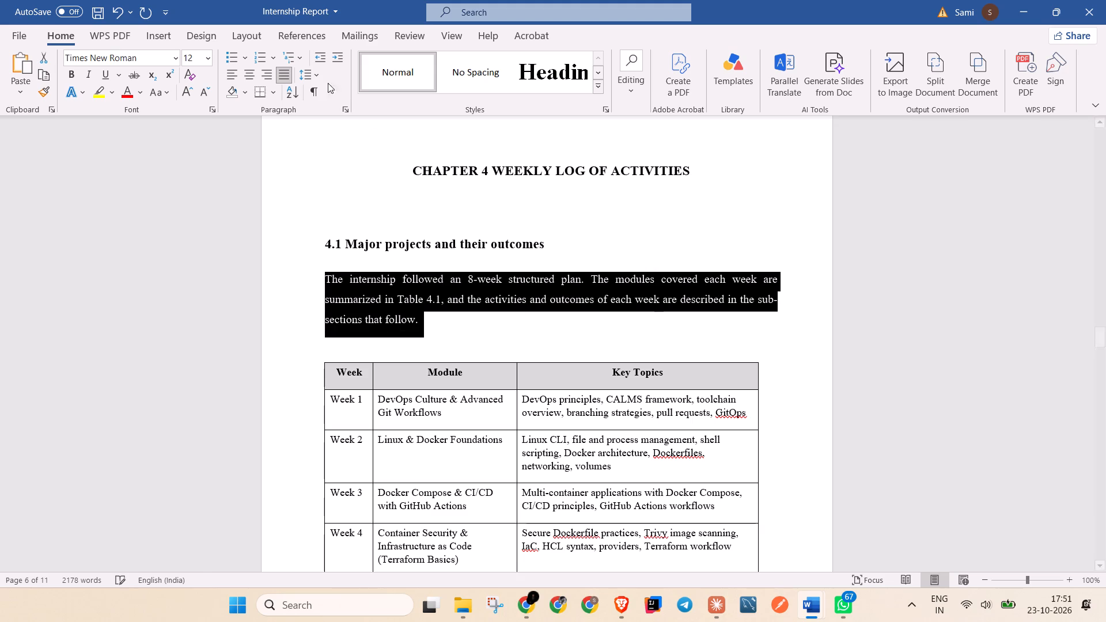
left_click(316, 73)
left_click(327, 133)
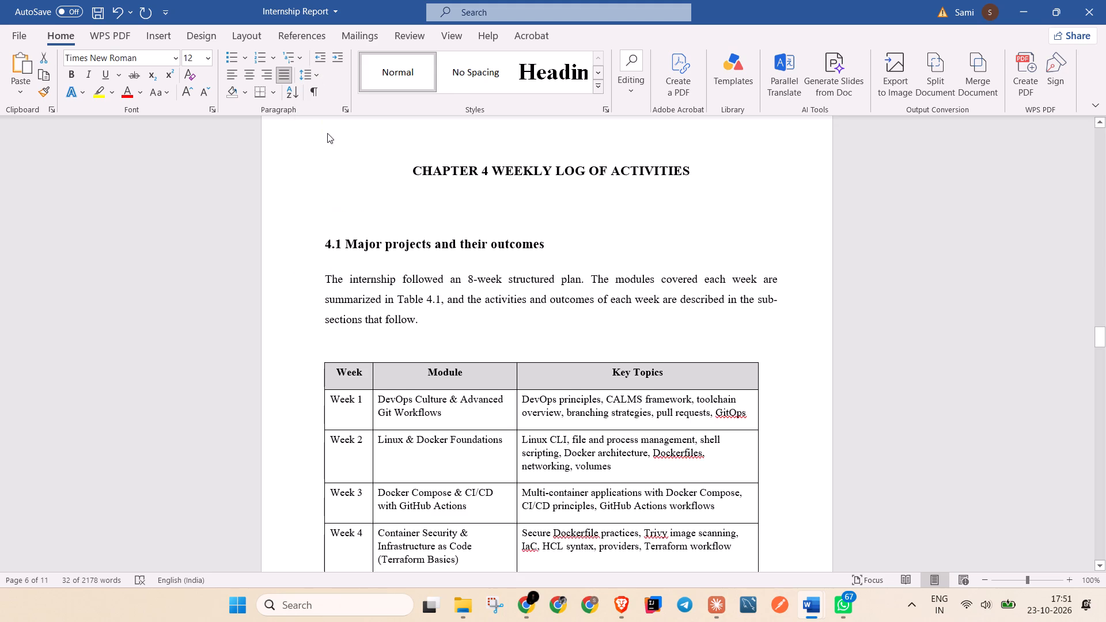
left_click(452, 322)
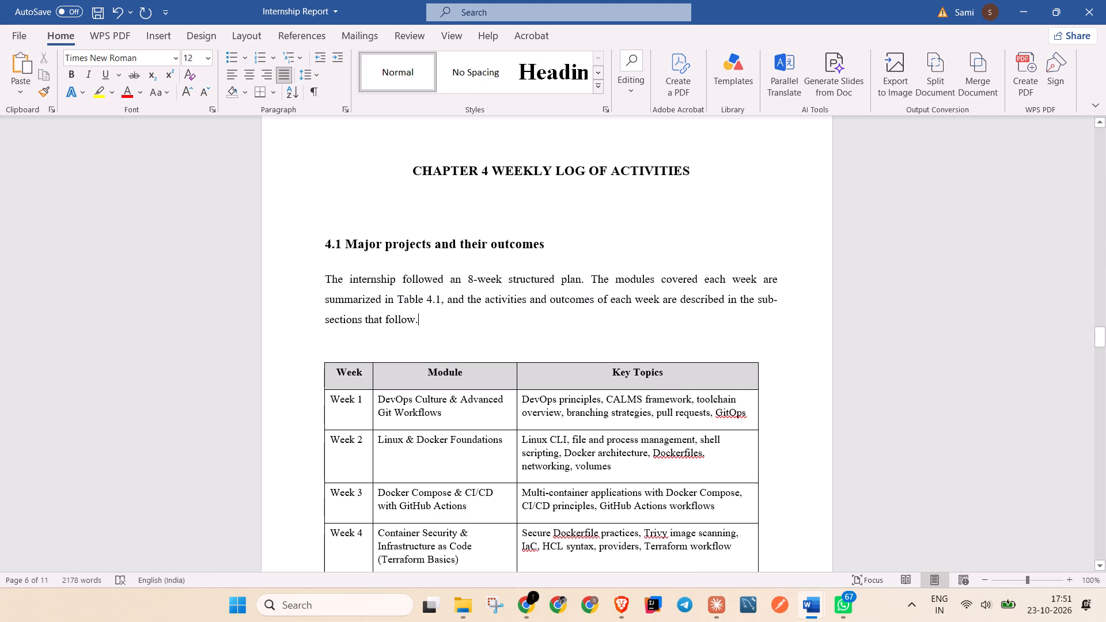
Copy the caption "Table 4.1: Week-wise structure of the internship" from the longer report onto a centred line directly above the table in Internship Report.
left_click(350, 349)
key("alt+Tab")
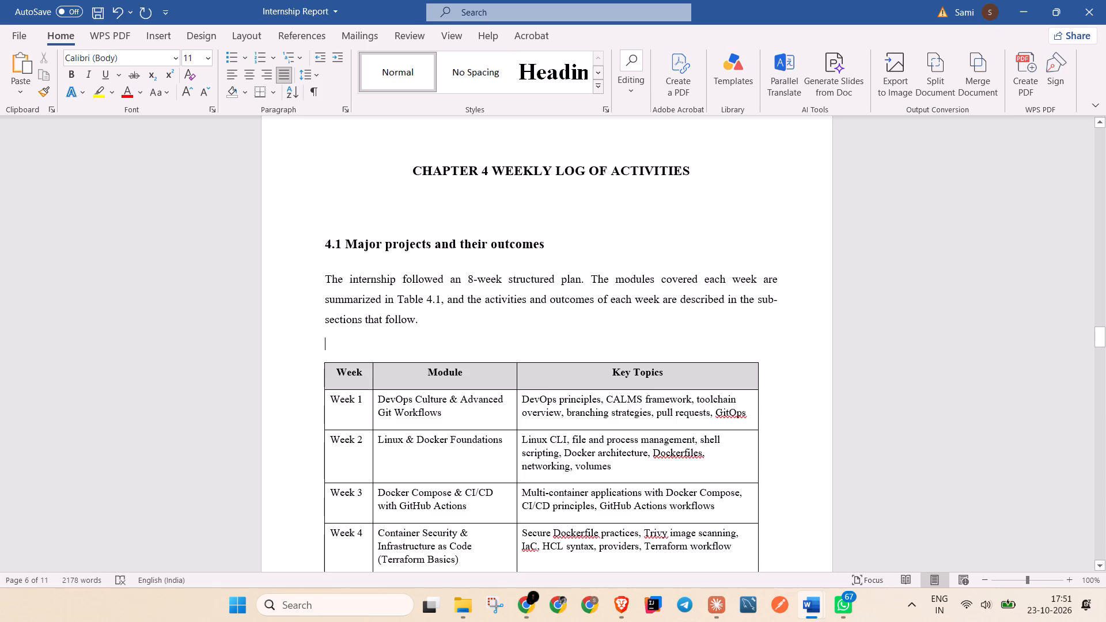
key("alt+Tab")
key("alt+Tab")
left_click_drag(436, 336, 584, 339)
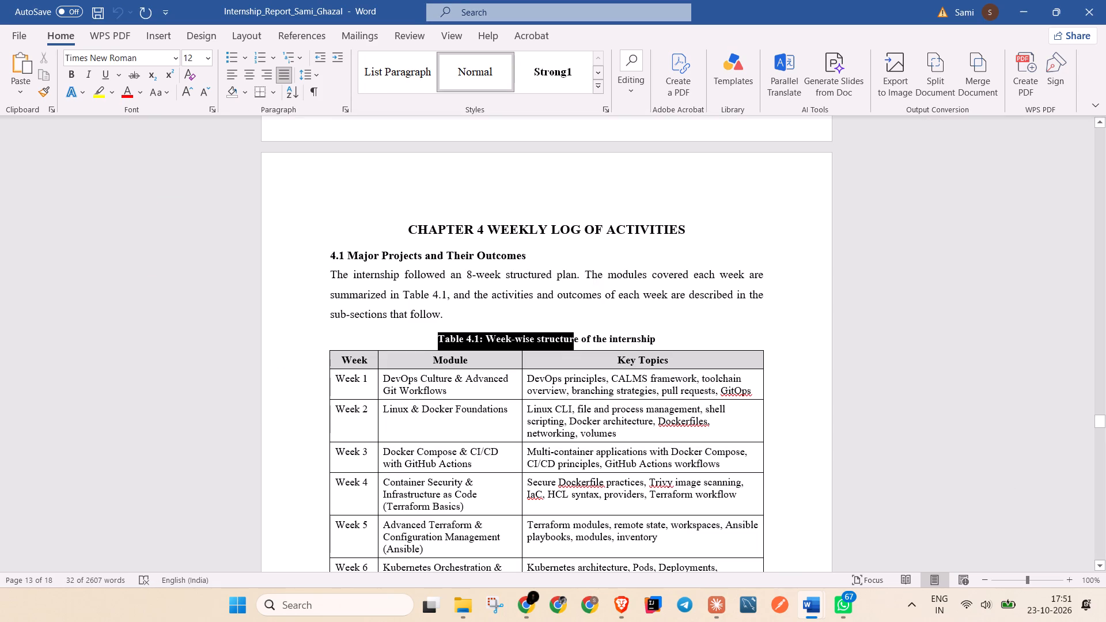
left_click_drag(584, 339, 664, 334)
key("ctrl+c")
left_click(664, 334)
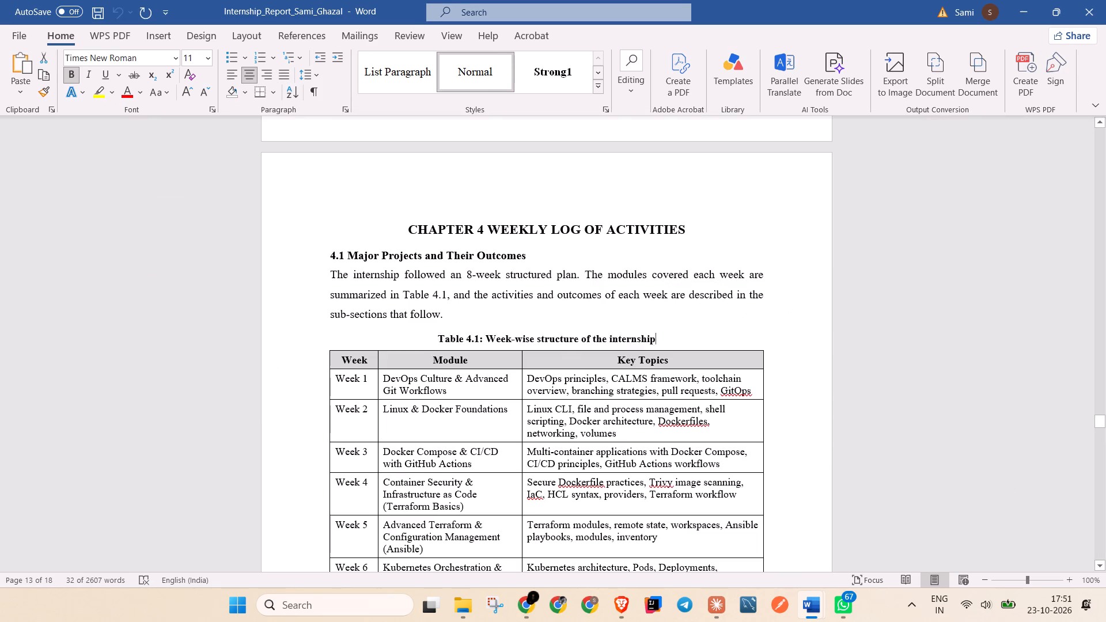
key("alt+Tab")
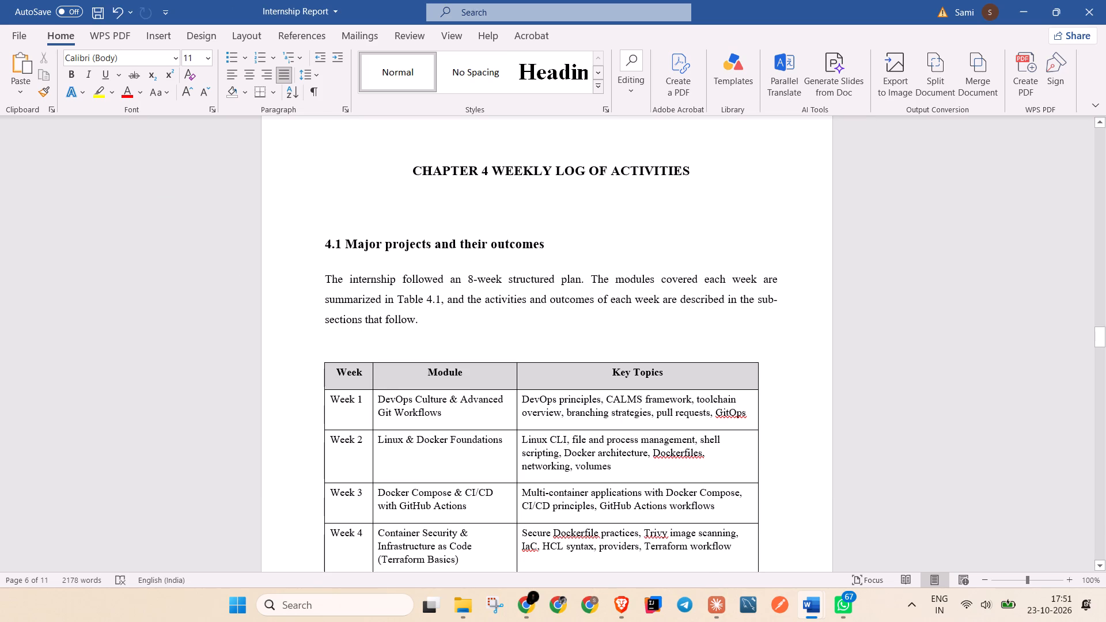
left_click(251, 81)
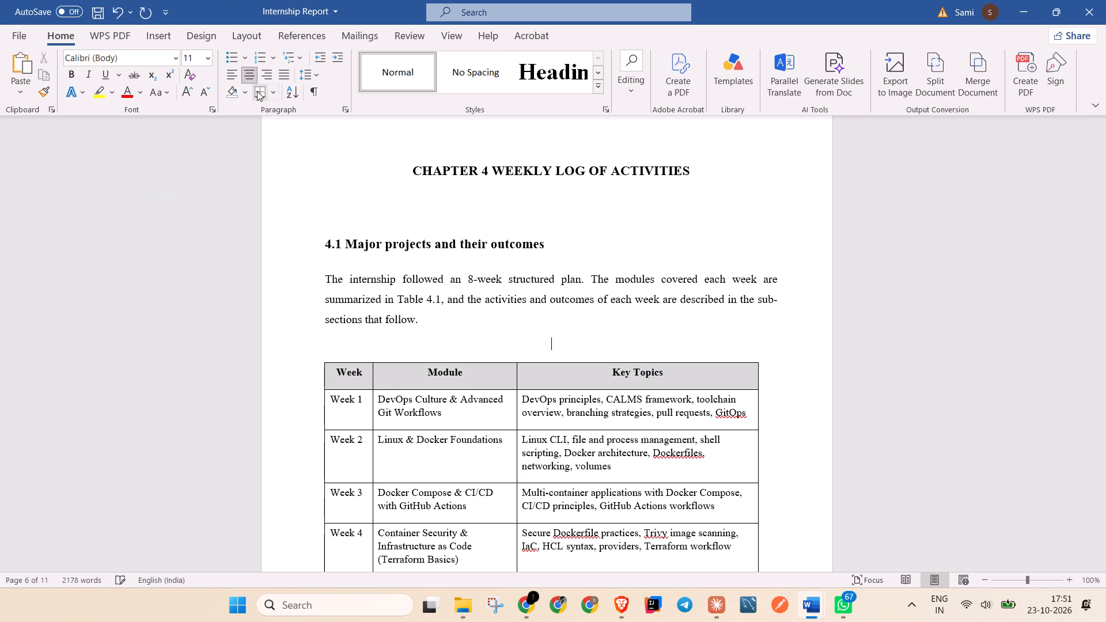
key("ctrl+v")
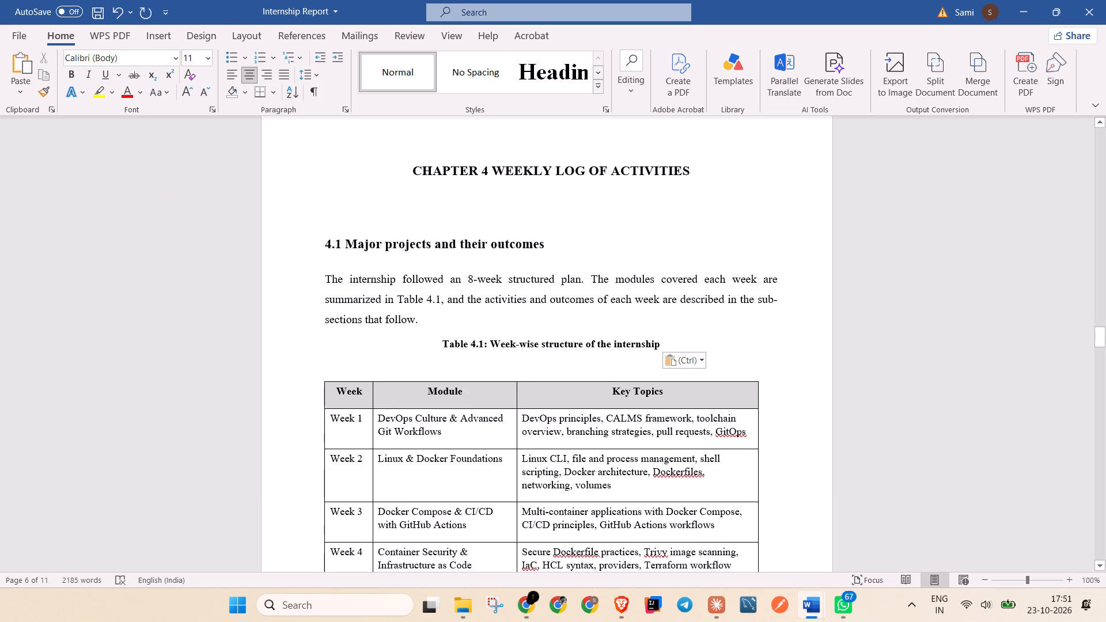
left_click(418, 363)
key("BackSpace")
key("BackSpace")
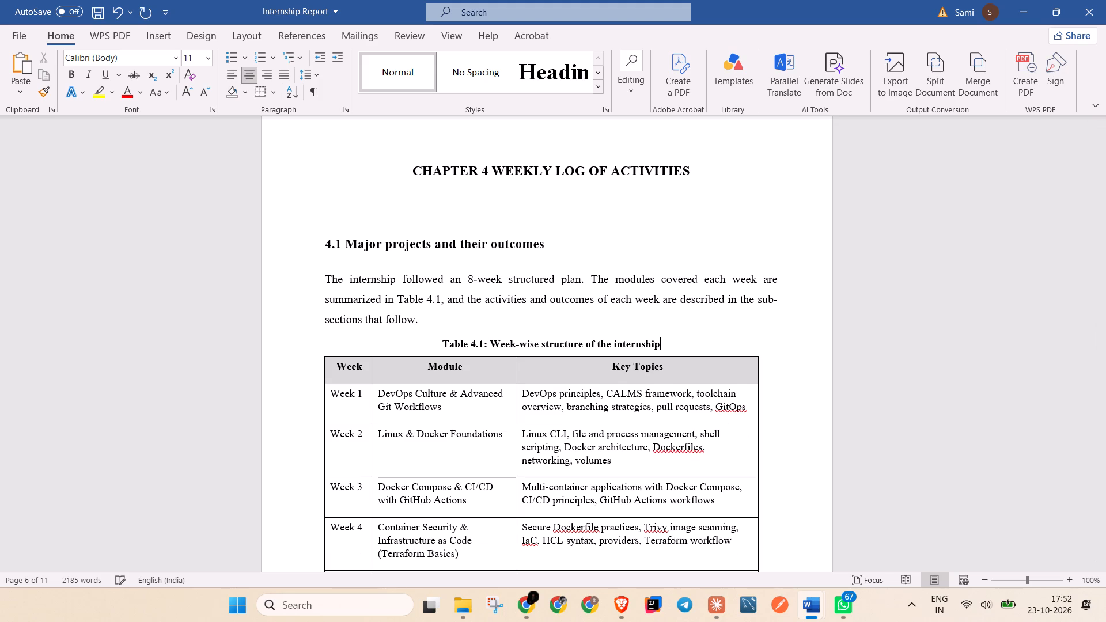
Set the Table 4.1 caption's font size to 12.
left_click(570, 340)
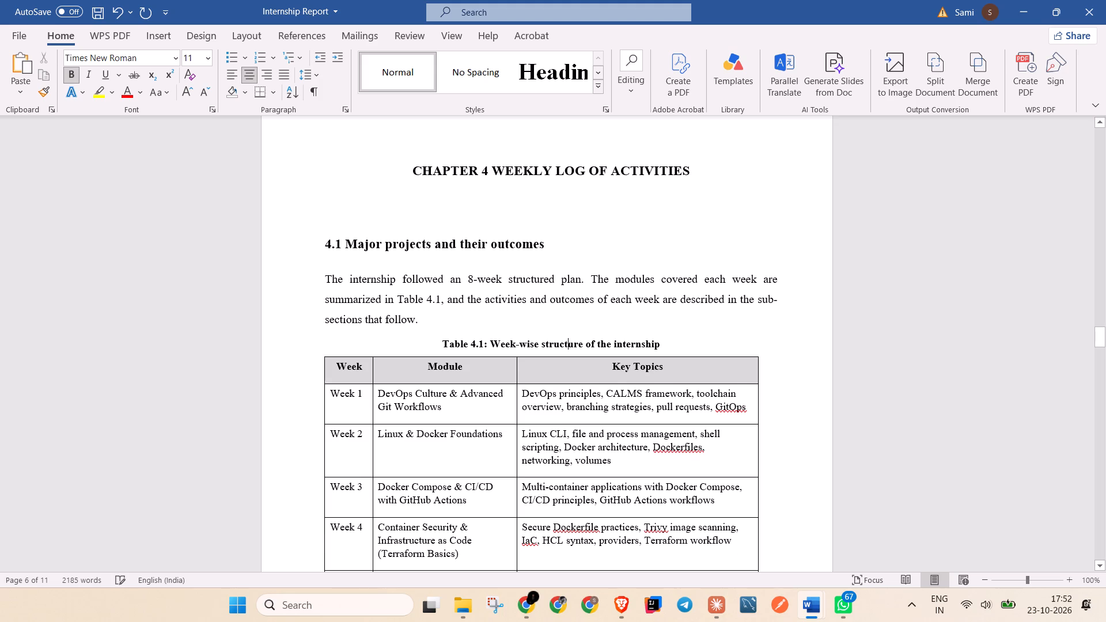
left_click_drag(661, 343, 449, 344)
left_click(536, 299)
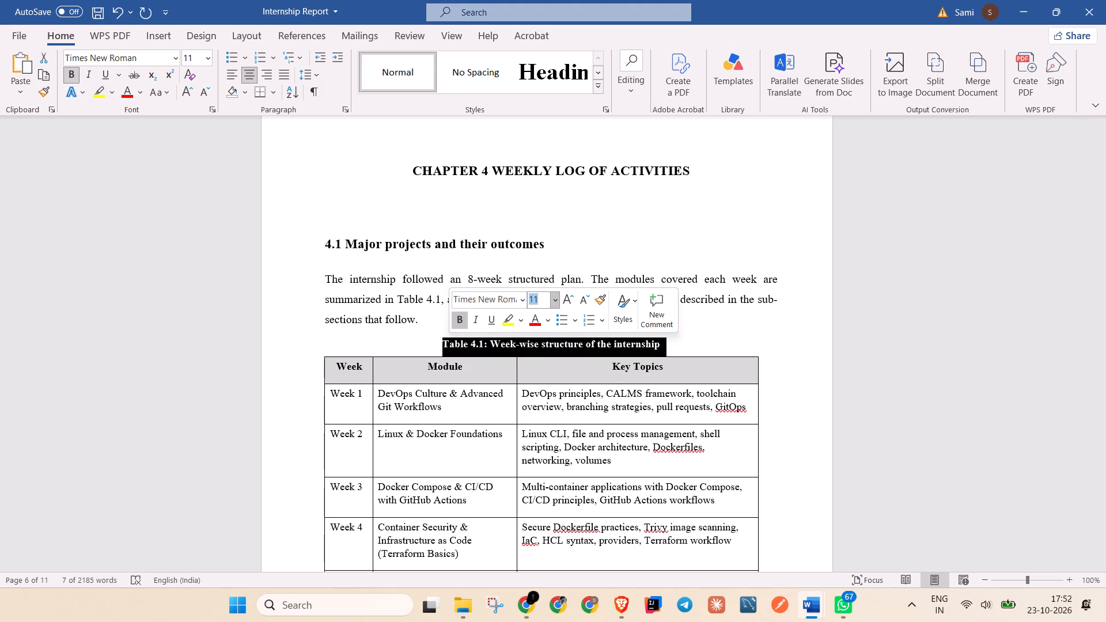
type("12")
left_click(712, 333)
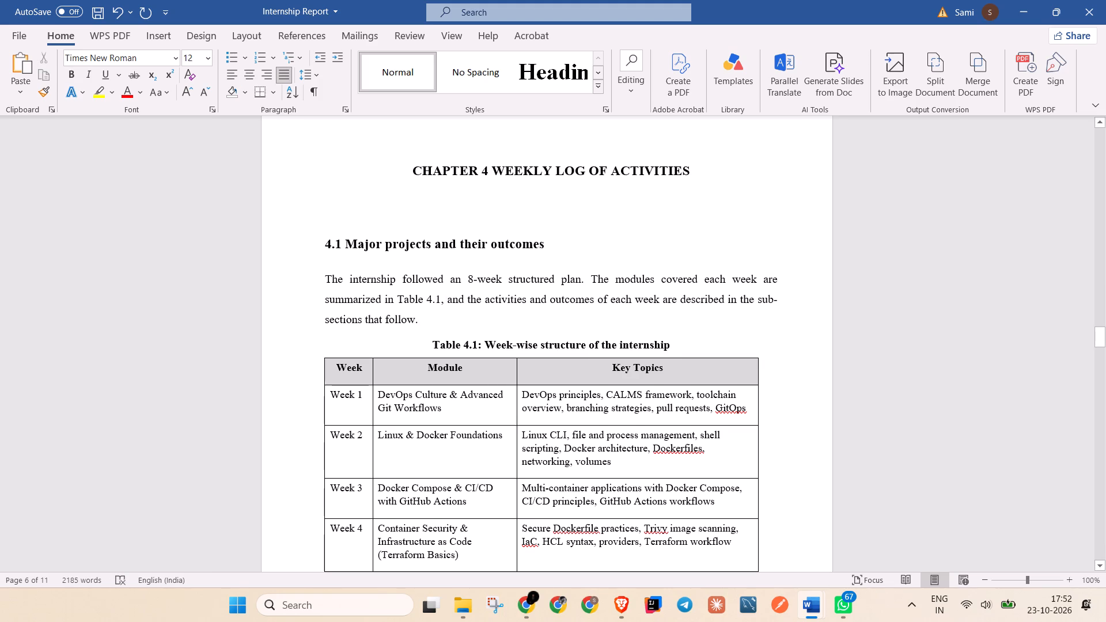
Remove the blank line between the CHAPTER 4 WEEKLY LOG OF ACTIVITIES heading and the 4.1 heading.
left_click(324, 242)
key("BackSpace")
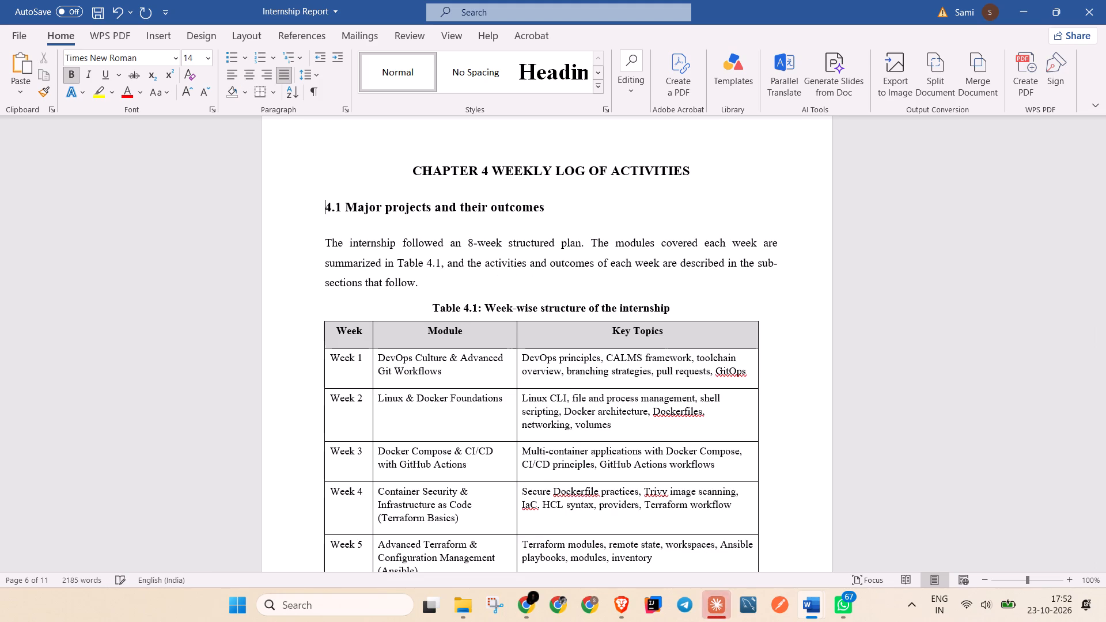
Review the page layout from the end of the week-wise table through the weekly sections and 4.2 to the Chapter 5 heading.
scroll(334, 293, "down", 2)
scroll(392, 304, "down", 5)
scroll(392, 312, "up", 2)
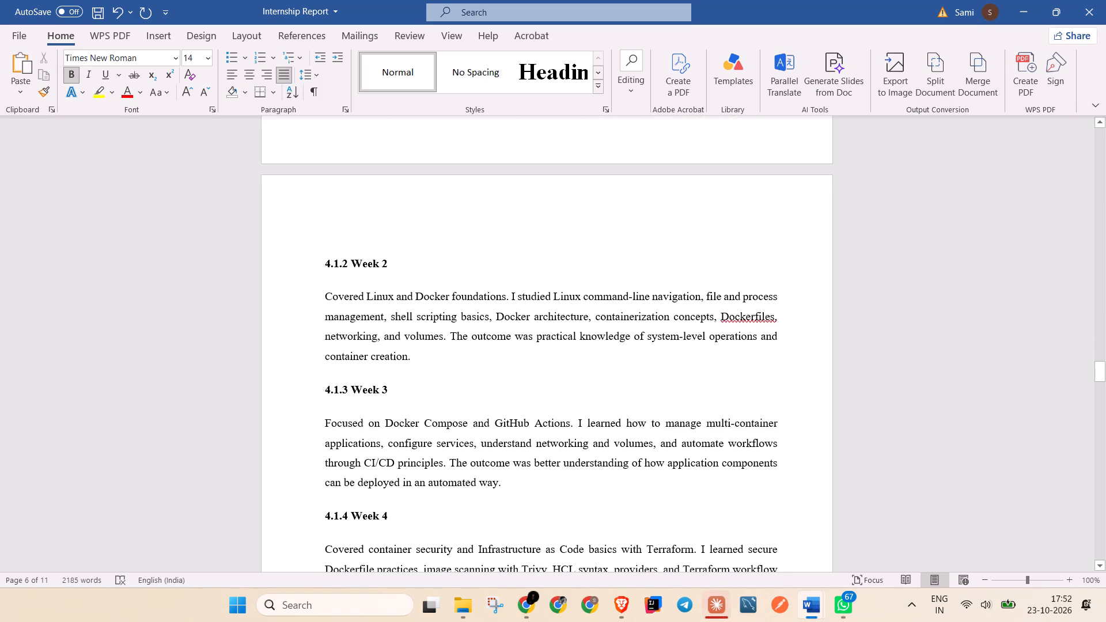
scroll(325, 289, "up", 2)
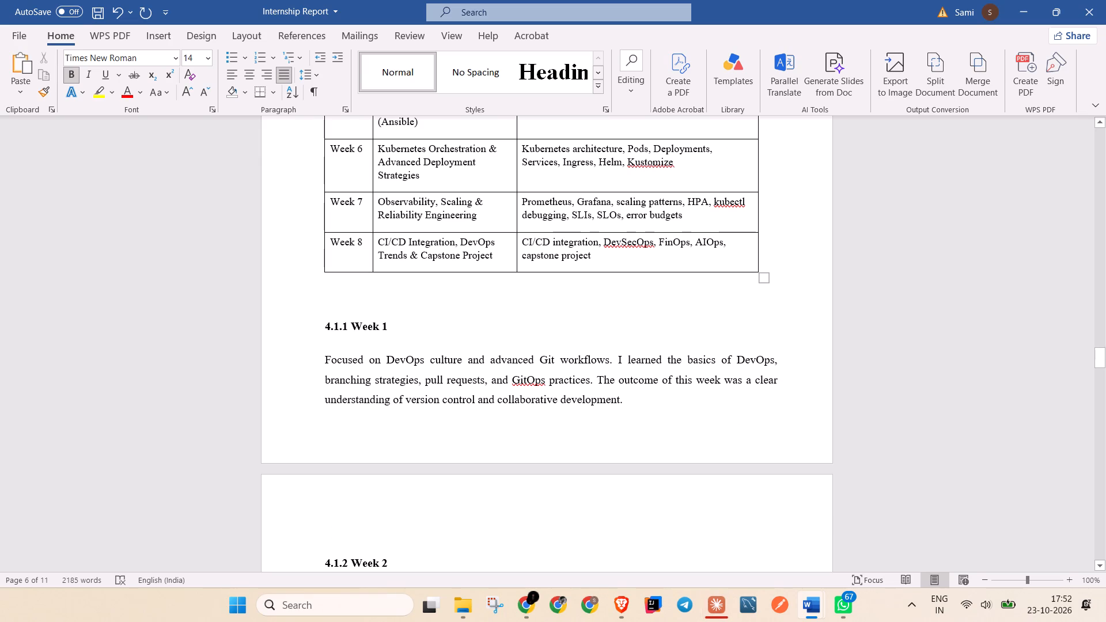
scroll(369, 335, "down", 10)
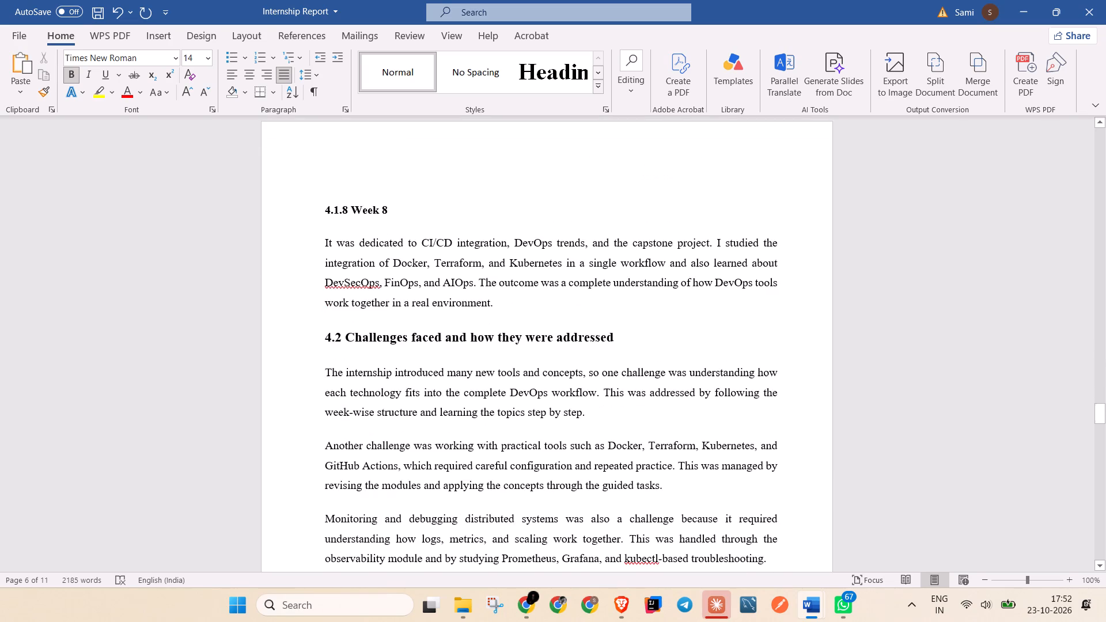
scroll(378, 362, "down", 3)
scroll(378, 364, "up", 8)
scroll(378, 364, "down", 5)
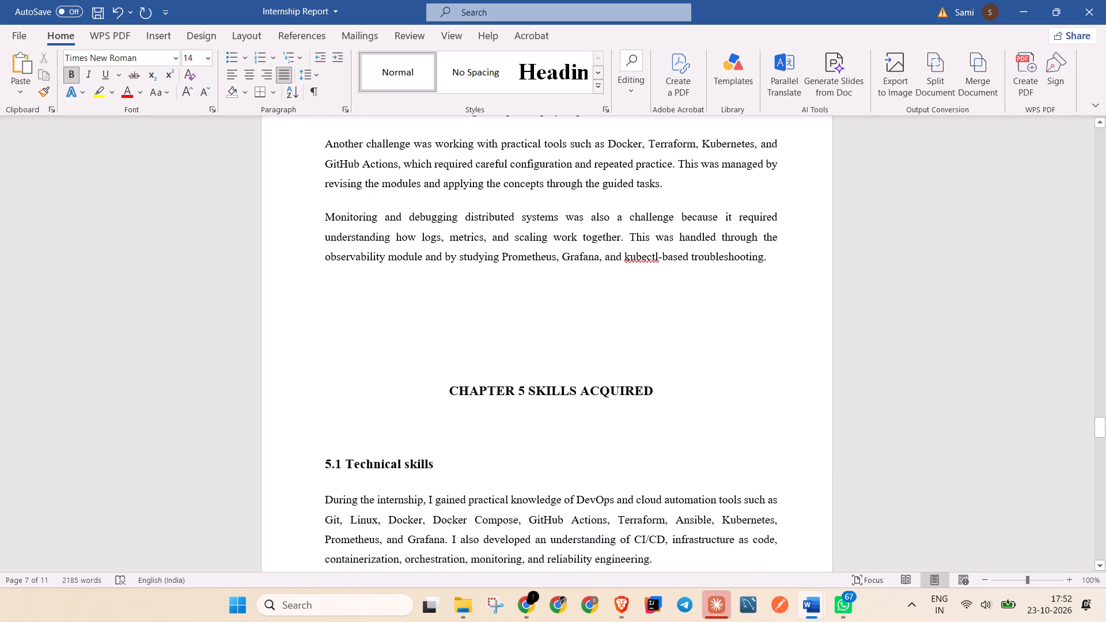
Insert seven blank lines before the CHAPTER 5 SKILLS ACQUIRED heading so that it starts at the top of a new page.
left_click(447, 388)
key("Return")
key("Return")
key("Return")
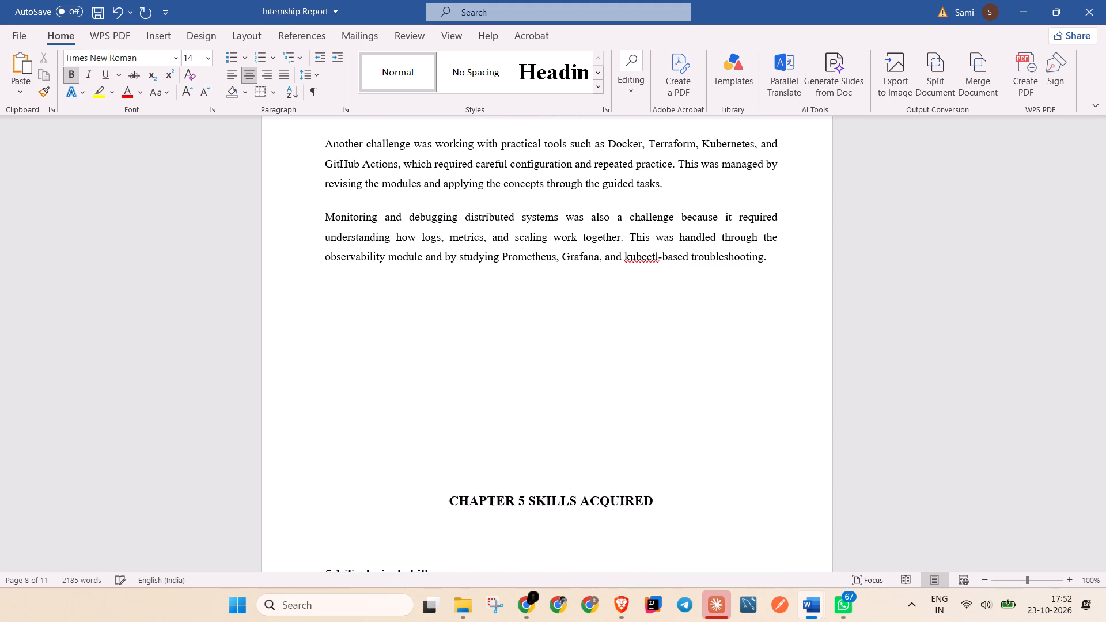
key("Return")
key("Return")
scroll(442, 395, "down", 2)
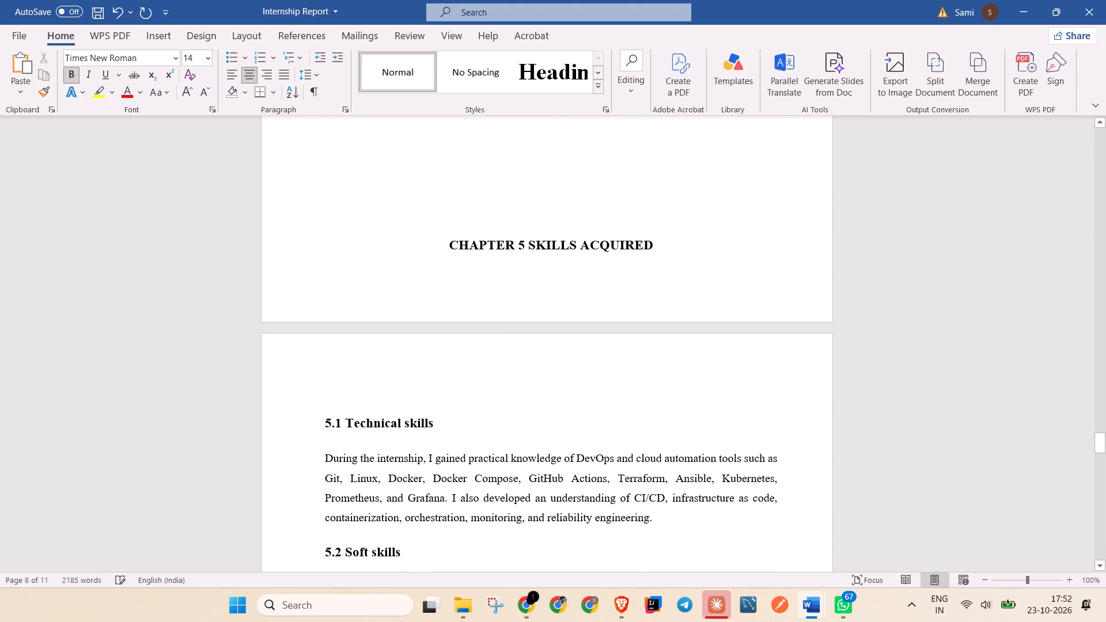
key("Return")
key("Return")
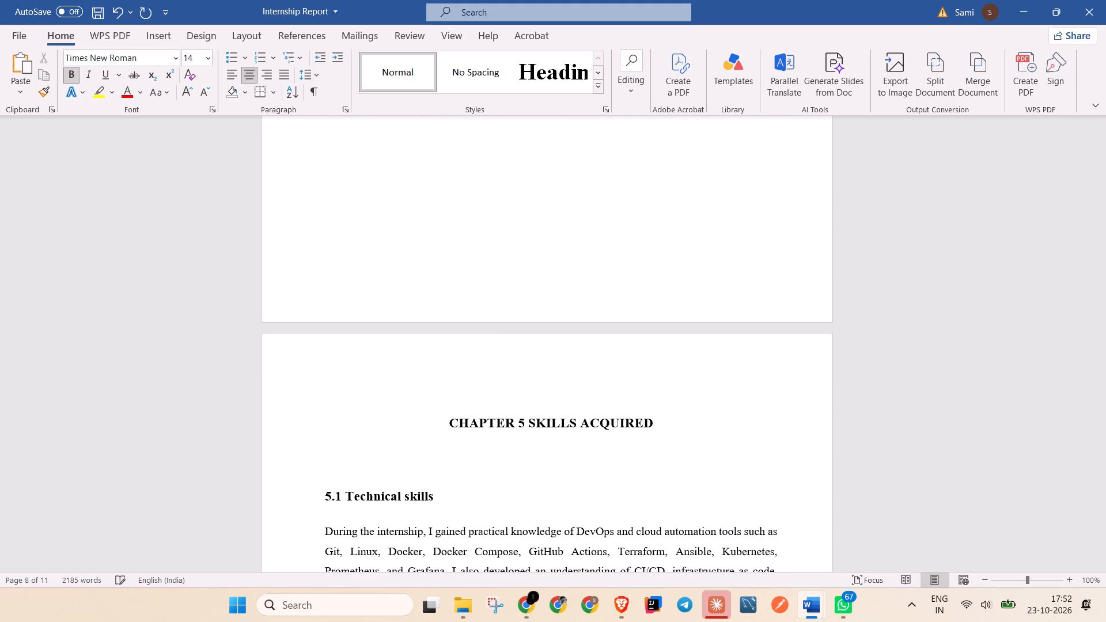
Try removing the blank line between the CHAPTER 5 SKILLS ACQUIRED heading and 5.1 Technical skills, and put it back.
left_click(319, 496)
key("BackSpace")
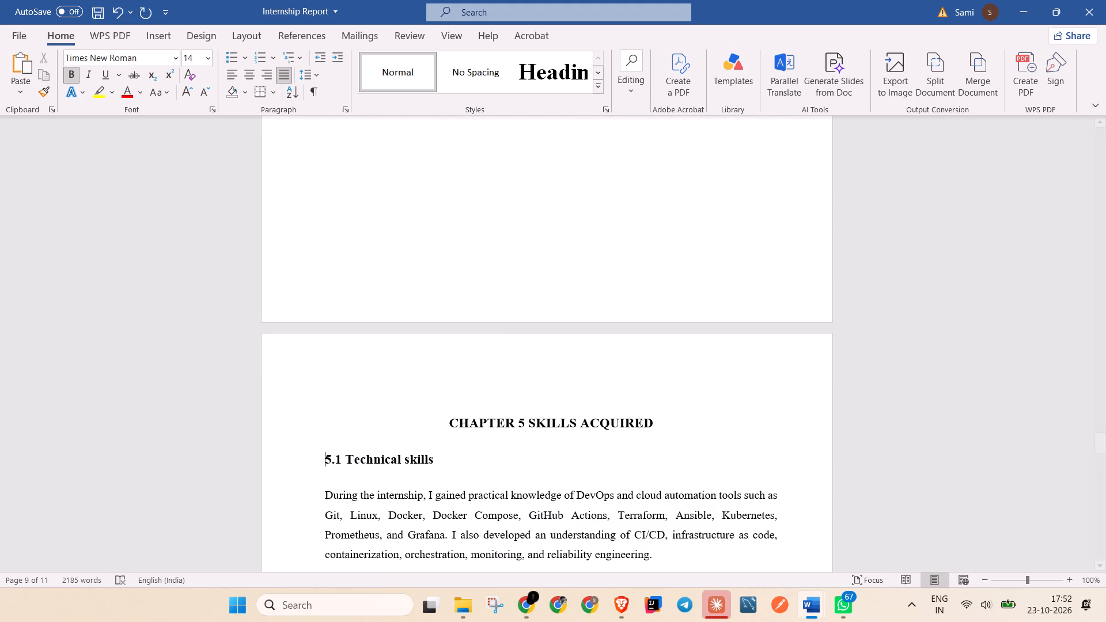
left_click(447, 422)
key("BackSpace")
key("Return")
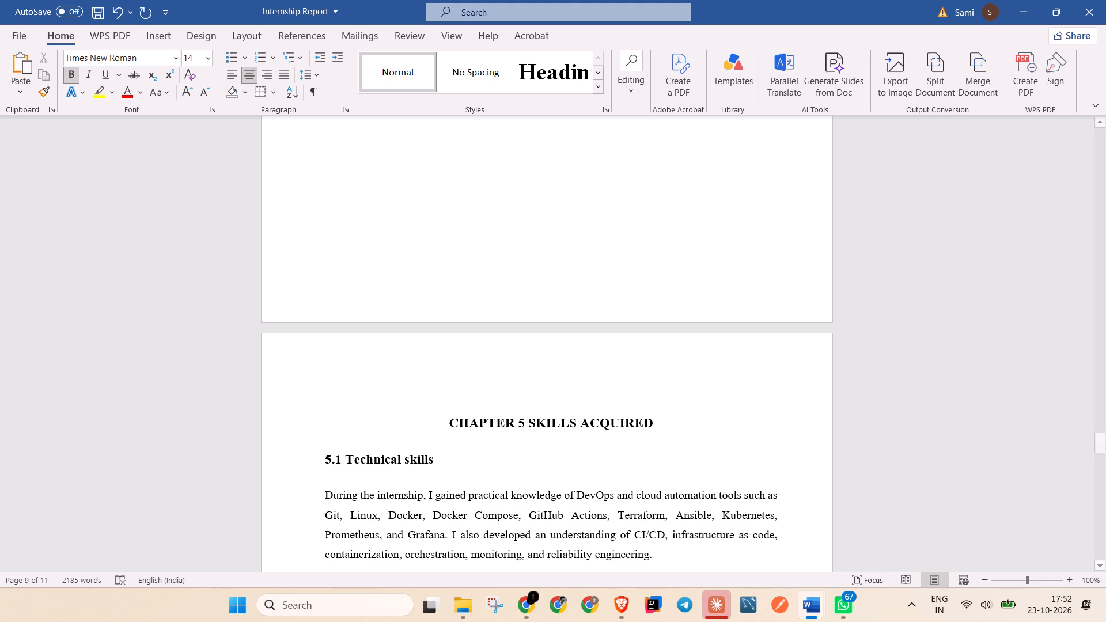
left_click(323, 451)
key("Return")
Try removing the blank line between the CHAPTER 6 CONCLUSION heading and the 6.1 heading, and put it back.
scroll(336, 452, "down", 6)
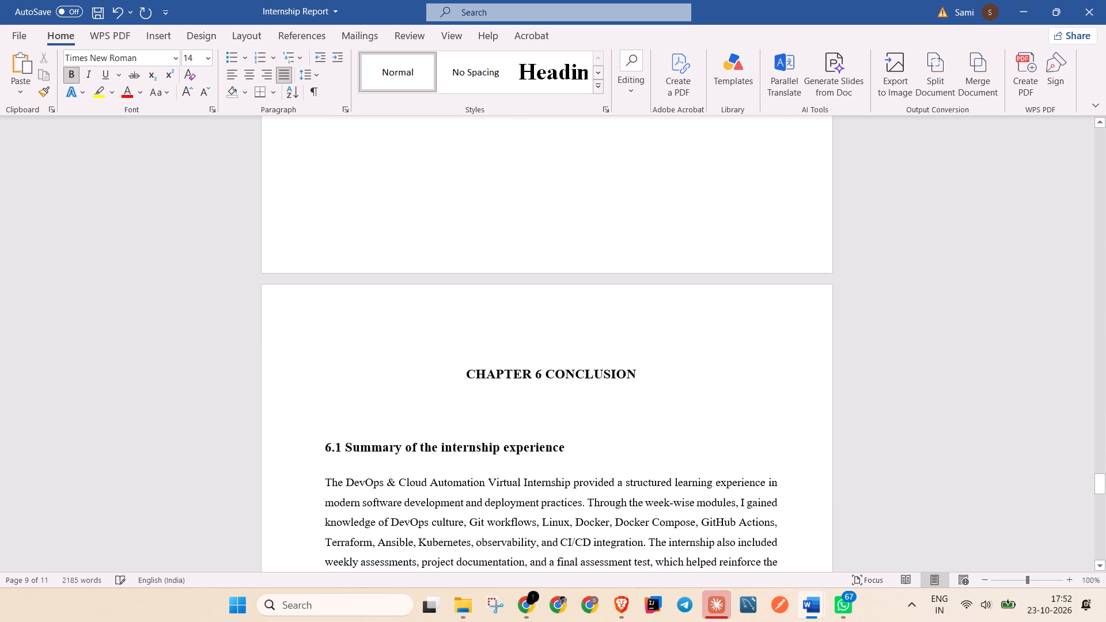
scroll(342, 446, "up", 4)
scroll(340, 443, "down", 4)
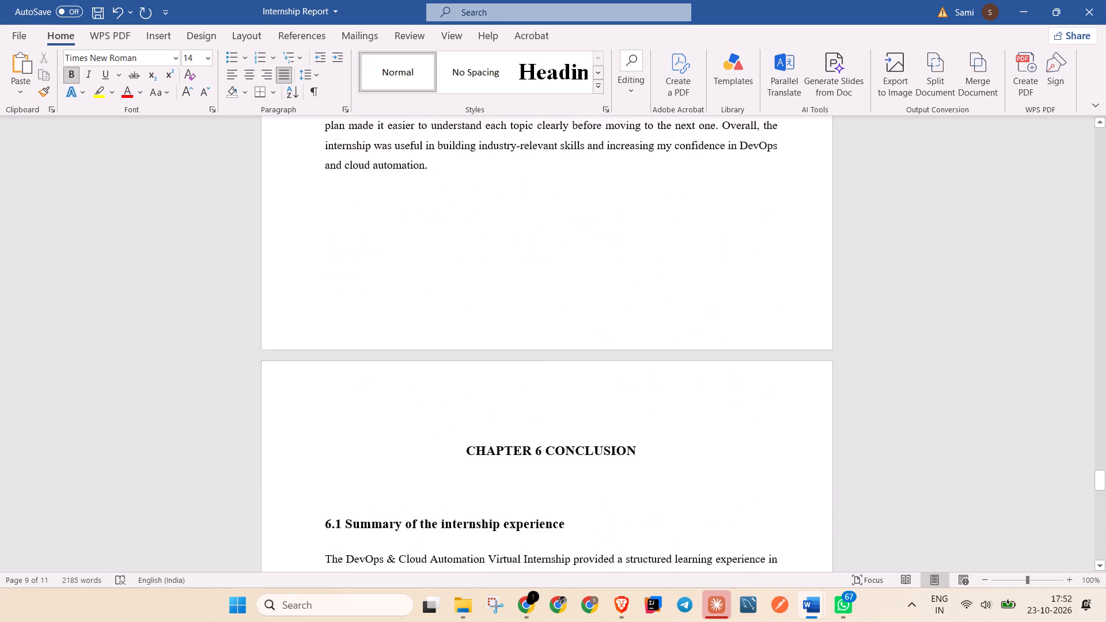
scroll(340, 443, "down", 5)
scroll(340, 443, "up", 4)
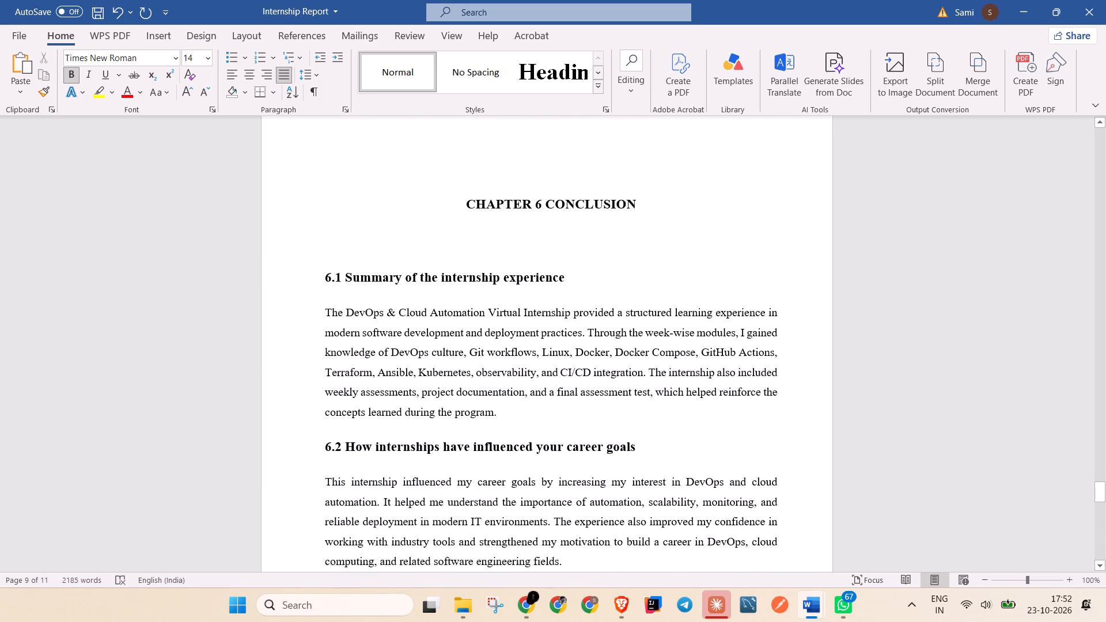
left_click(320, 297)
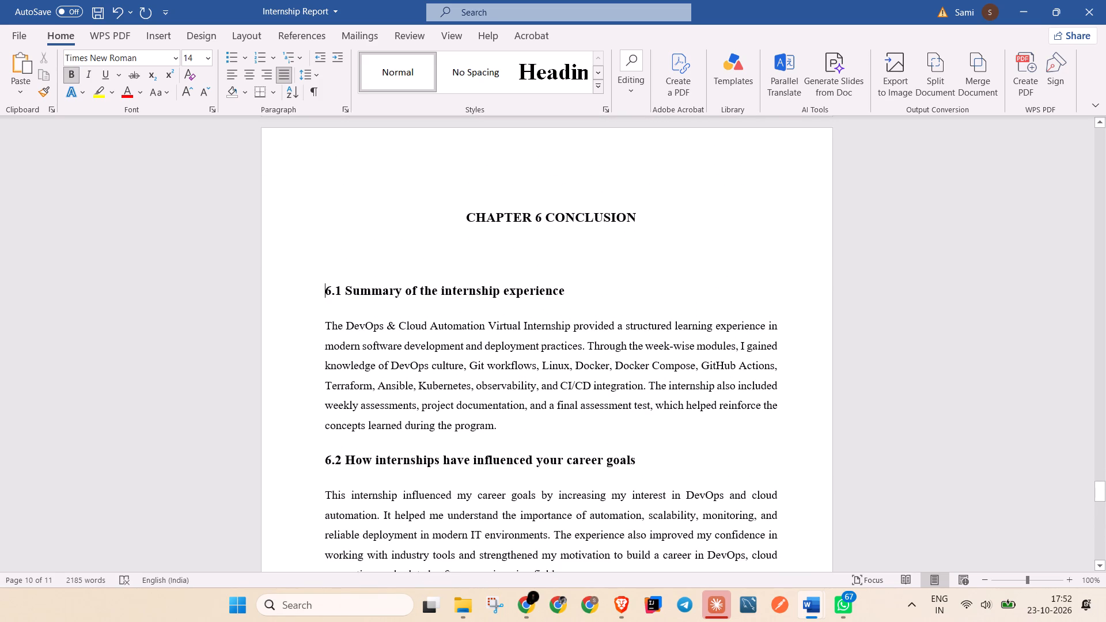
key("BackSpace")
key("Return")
Save the Internship Report document.
scroll(353, 251, "down", 3)
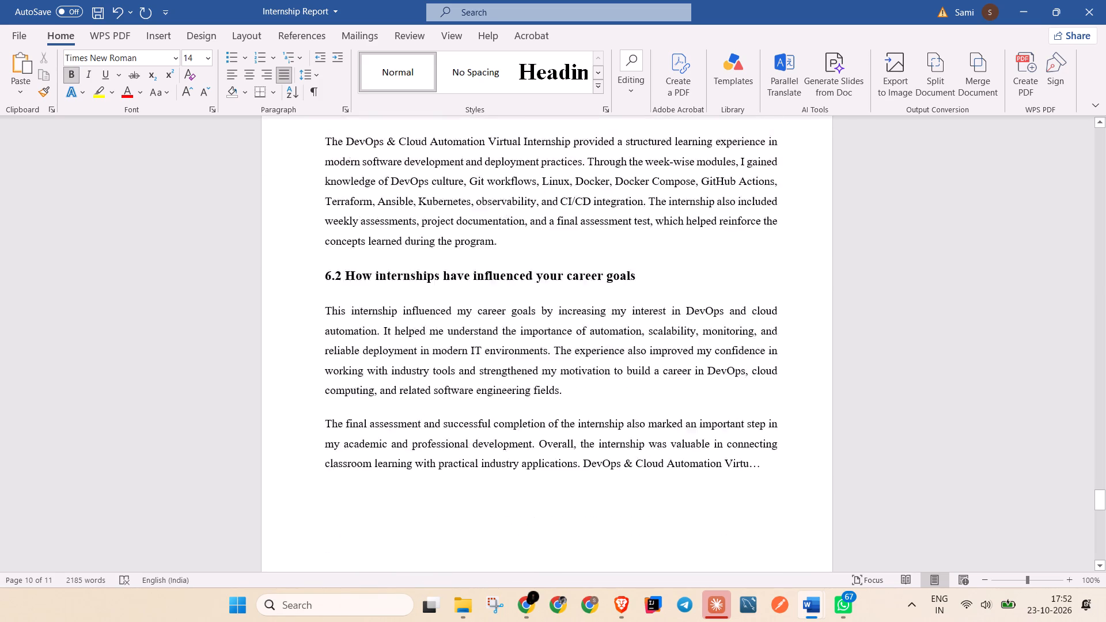
scroll(363, 269, "down", 4)
scroll(363, 270, "up", 2)
key("ctrl+s")
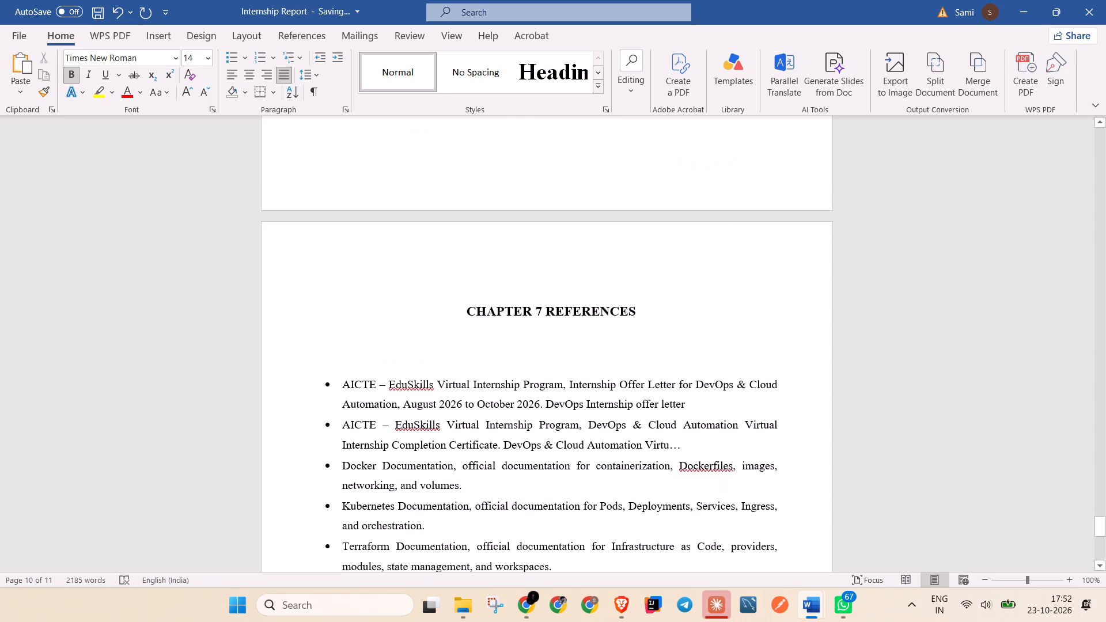
Review the page layout of Internship Report from the Chapter 7 References page back to the Chapter 1 heading.
scroll(363, 275, "up", 18)
scroll(358, 265, "up", 17)
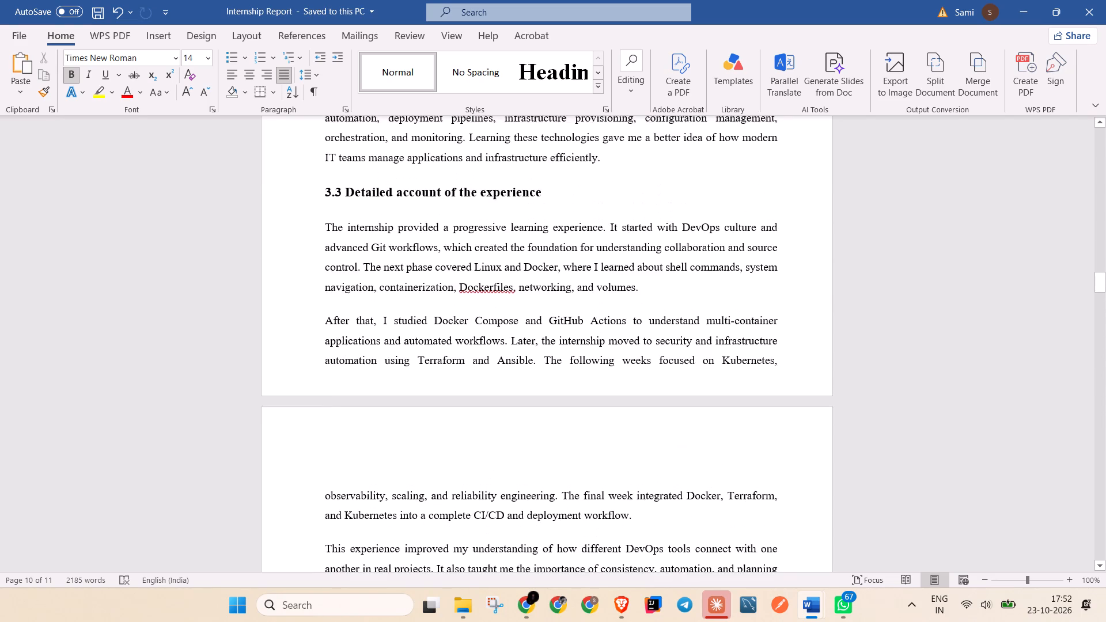
scroll(358, 265, "up", 18)
scroll(358, 265, "down", 3)
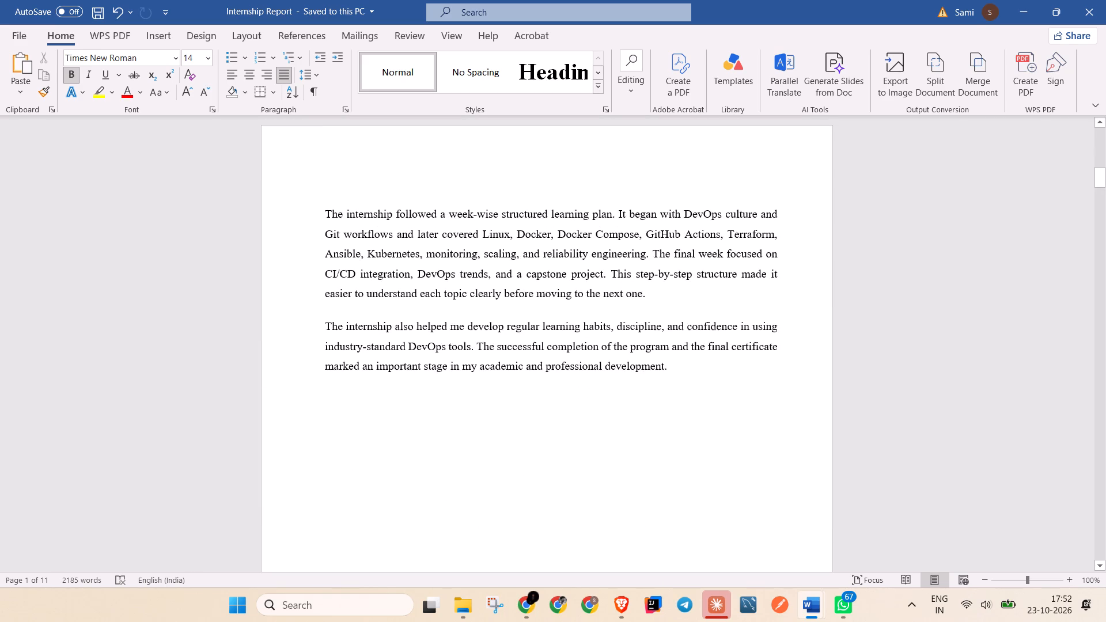
scroll(358, 265, "up", 8)
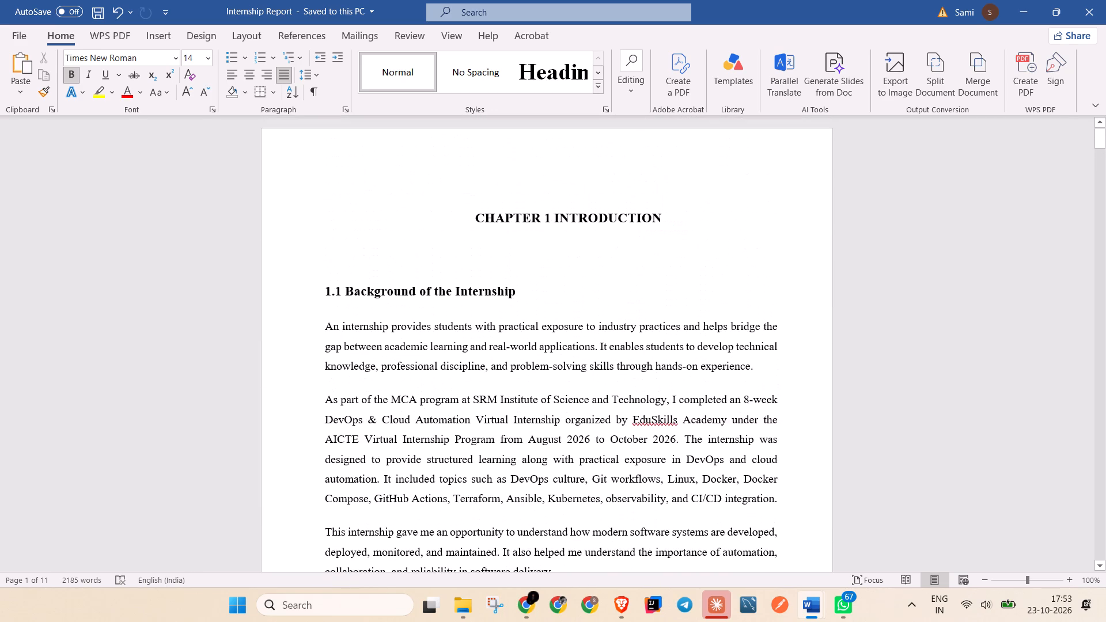
Examine the layout and heading spacing from Chapter 1 through Chapter 2 to the start of Chapter 3.
scroll(358, 265, "down", 13)
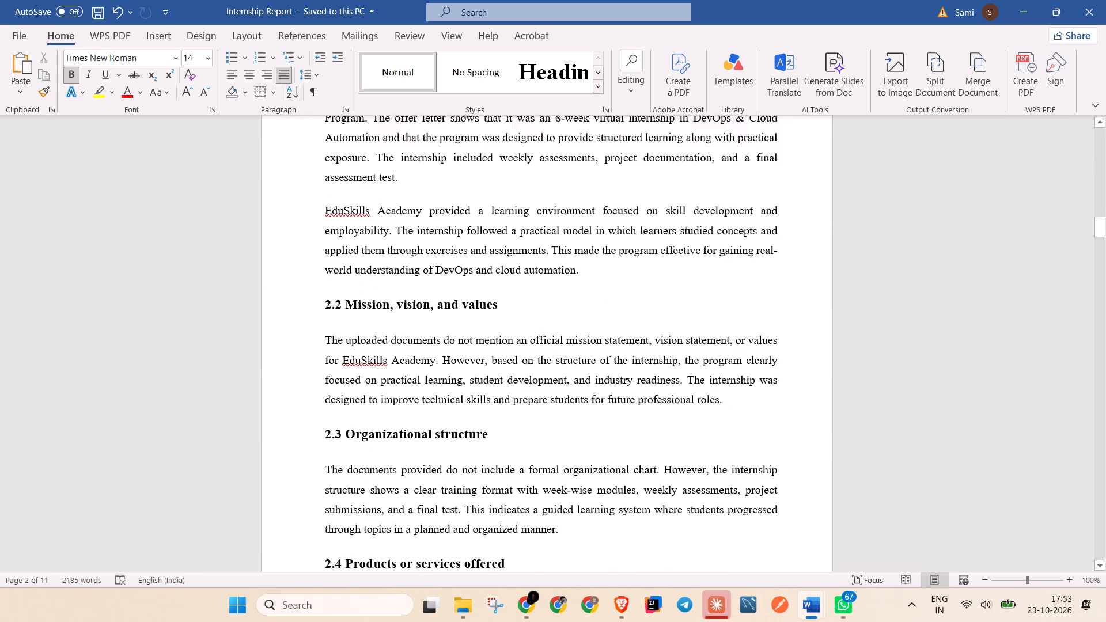
scroll(358, 265, "down", 5)
scroll(358, 265, "up", 2)
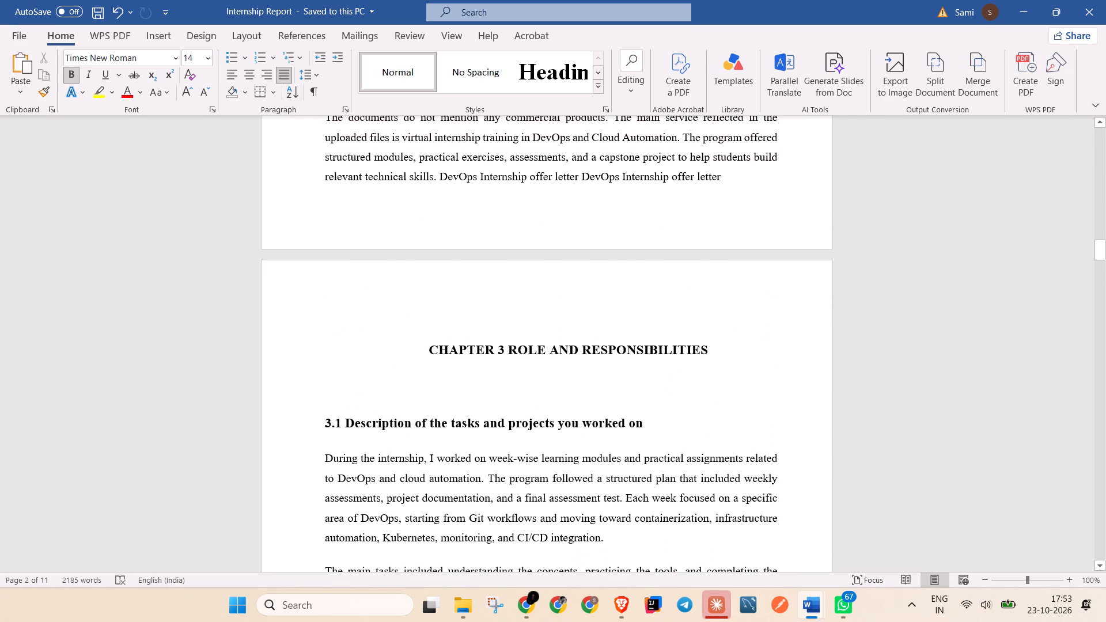
scroll(358, 265, "up", 1)
scroll(358, 265, "down", 3)
scroll(358, 265, "up", 3)
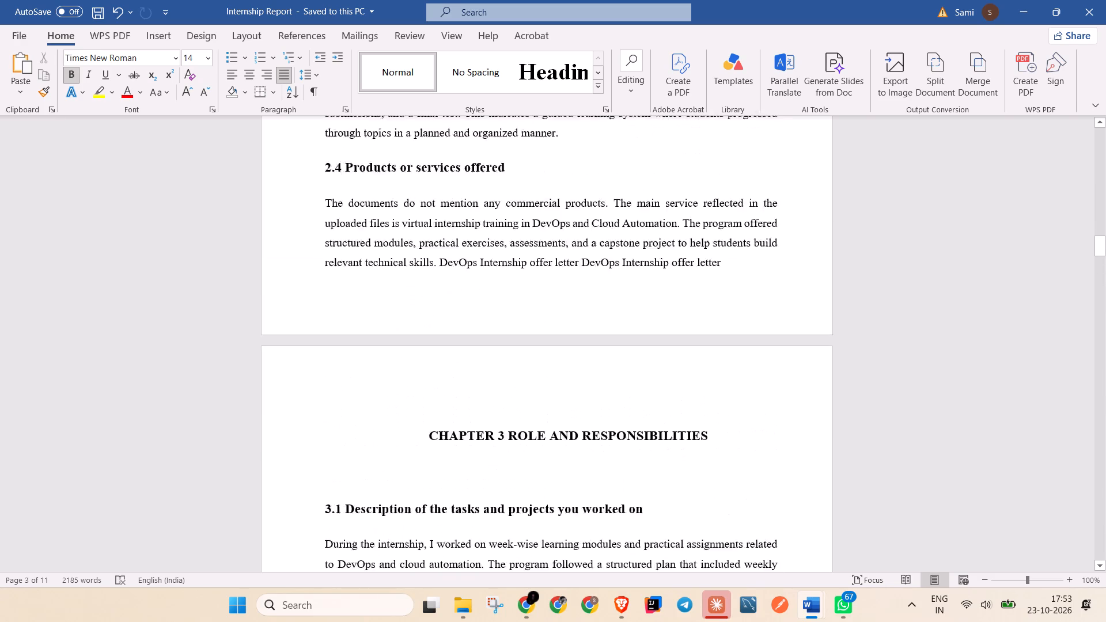
scroll(358, 265, "up", 2)
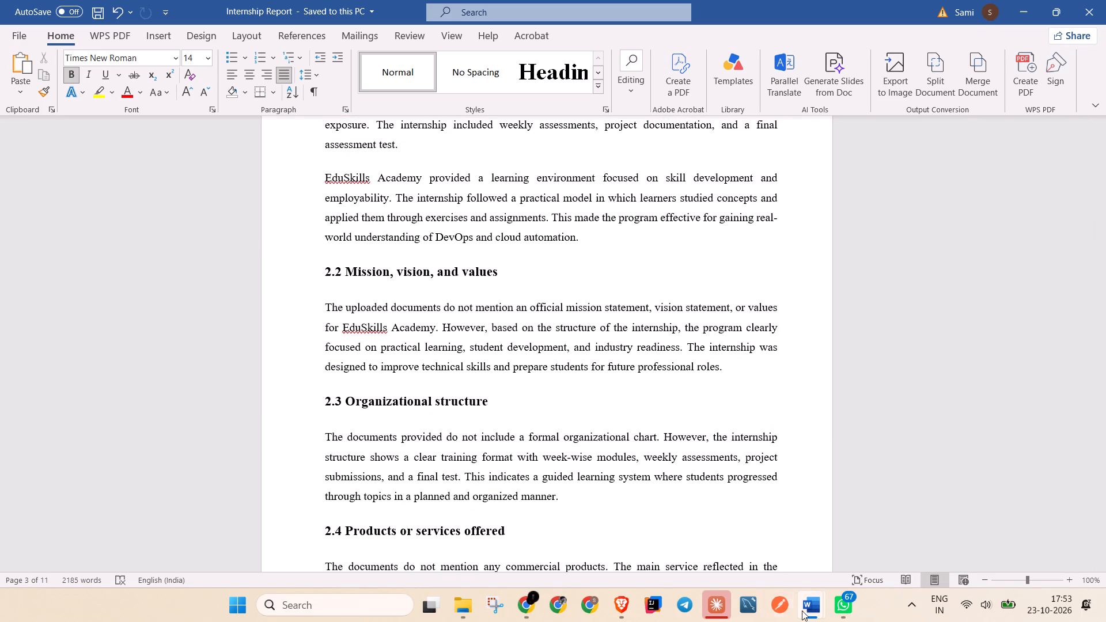
Switch to the longer DevOps internship report and examine the heading format and layout of Chapter 3.
left_click(857, 549)
scroll(495, 406, "up", 3)
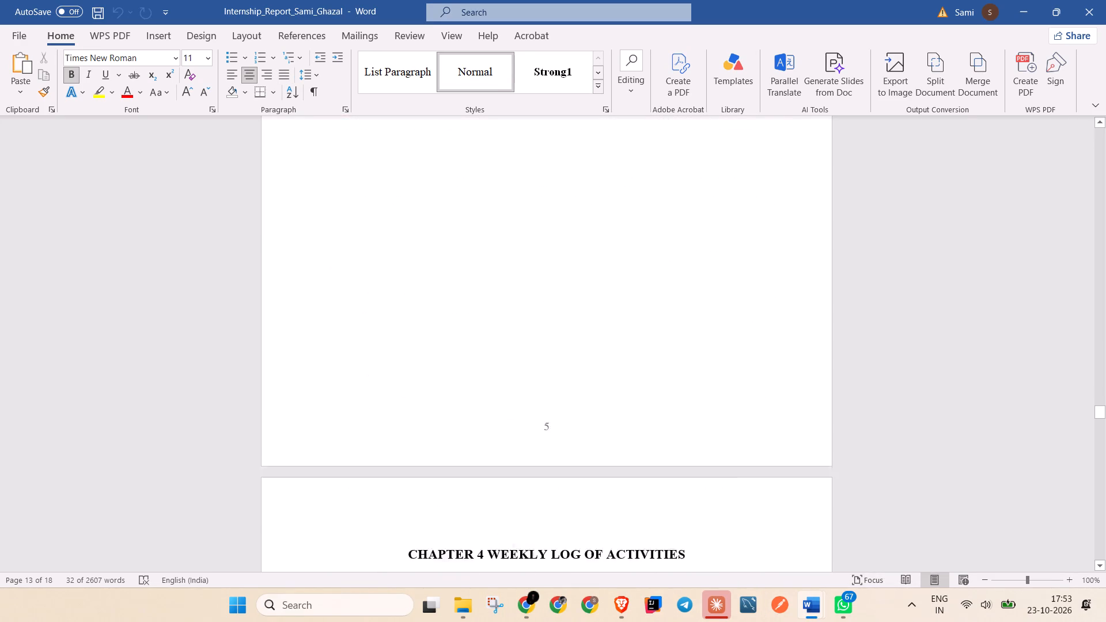
scroll(492, 404, "up", 3)
scroll(443, 418, "up", 6)
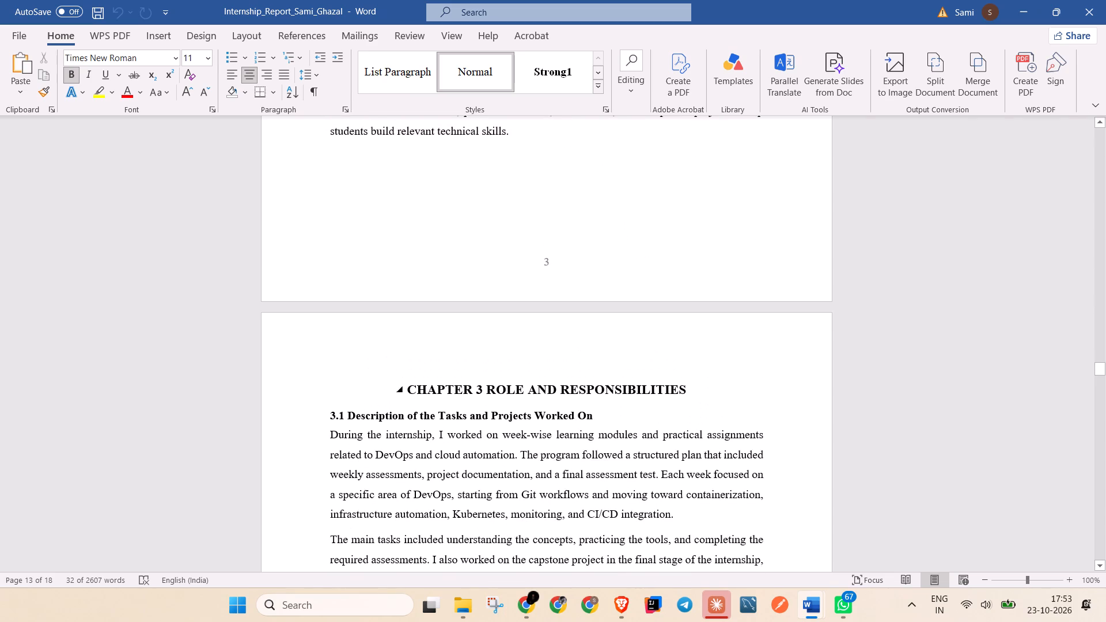
scroll(422, 399, "down", 4)
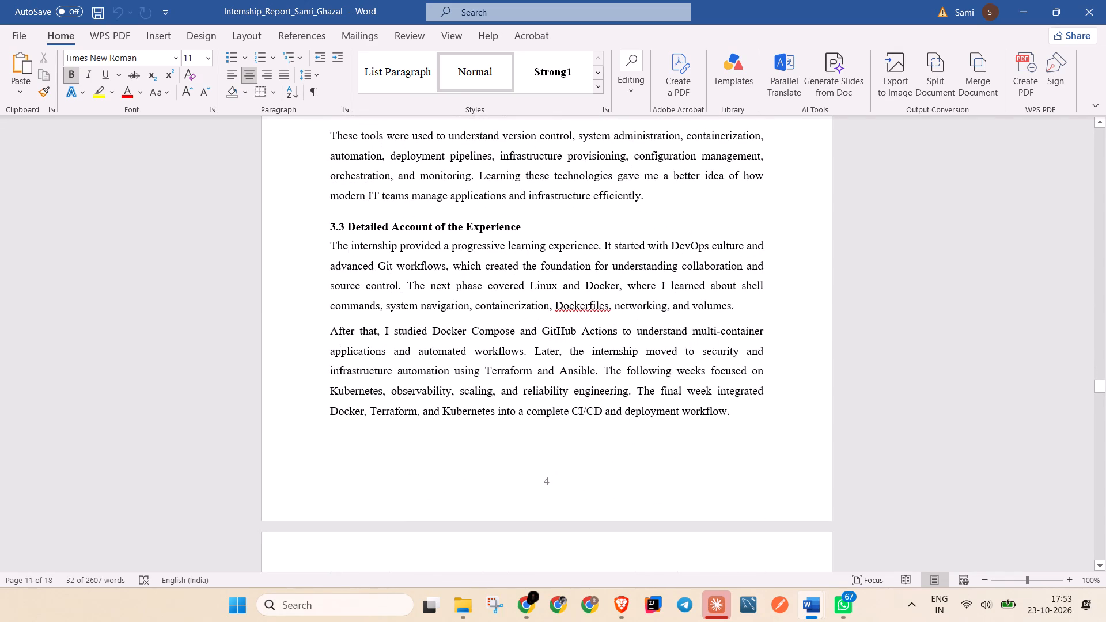
scroll(422, 397, "up", 3)
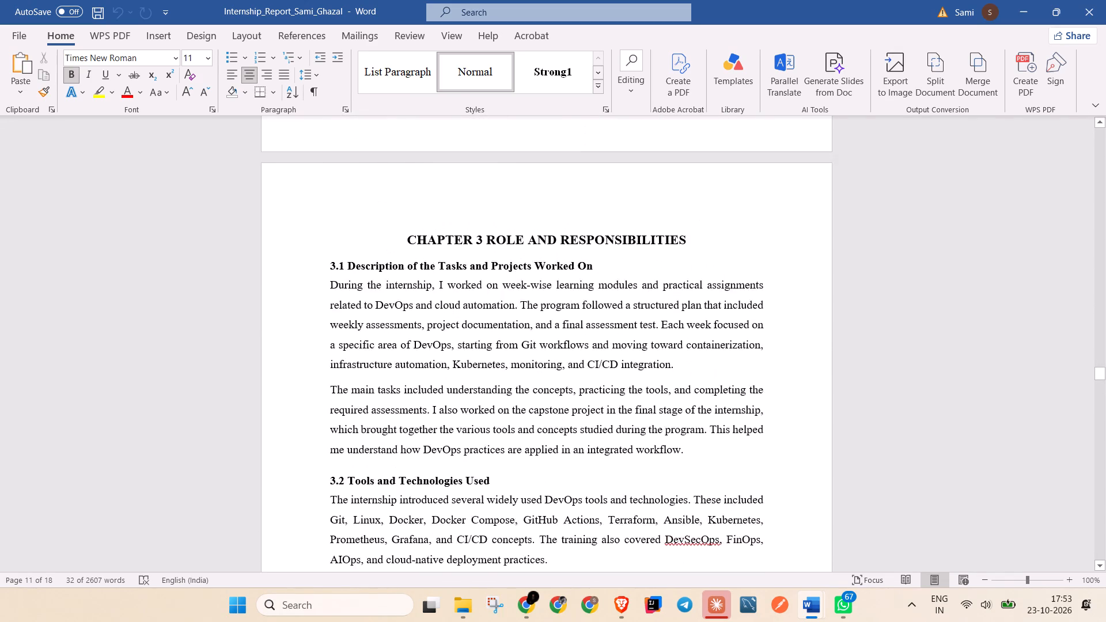
Examine Chapters 2 and 1 and the Internship Completion Certificate page in the longer internship report.
scroll(422, 397, "up", 6)
scroll(422, 397, "down", 2)
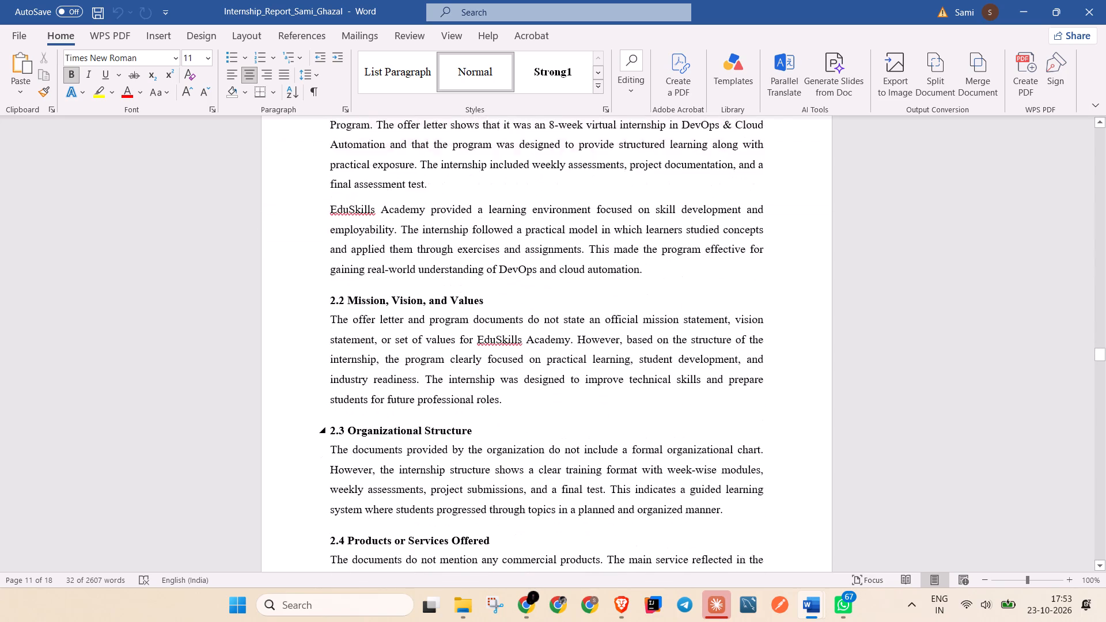
scroll(422, 397, "down", 1)
scroll(422, 397, "up", 3)
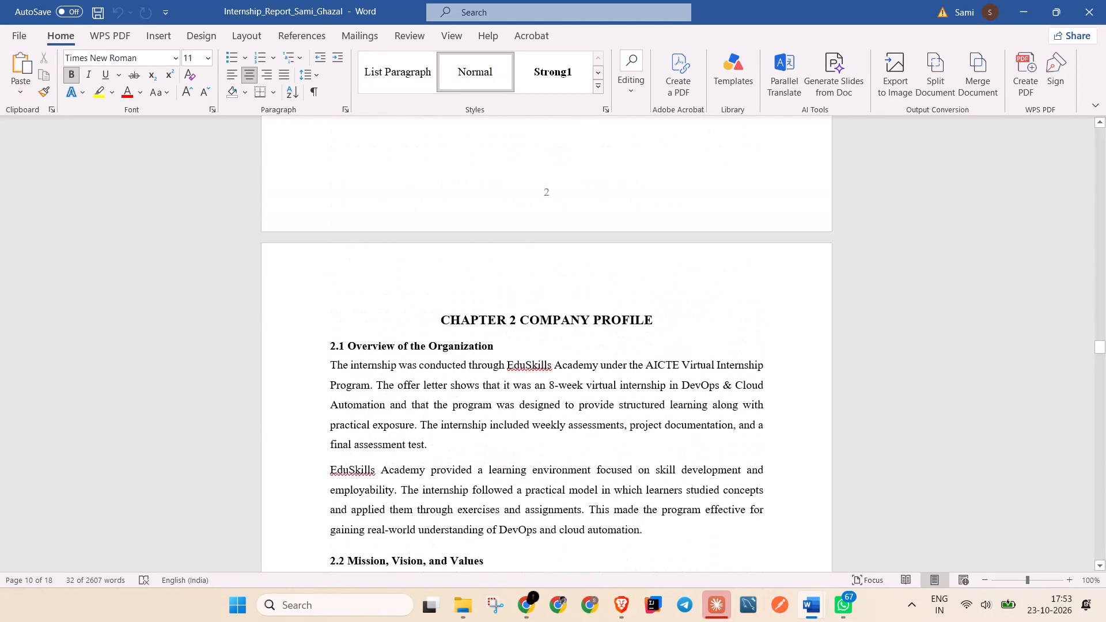
scroll(423, 396, "up", 12)
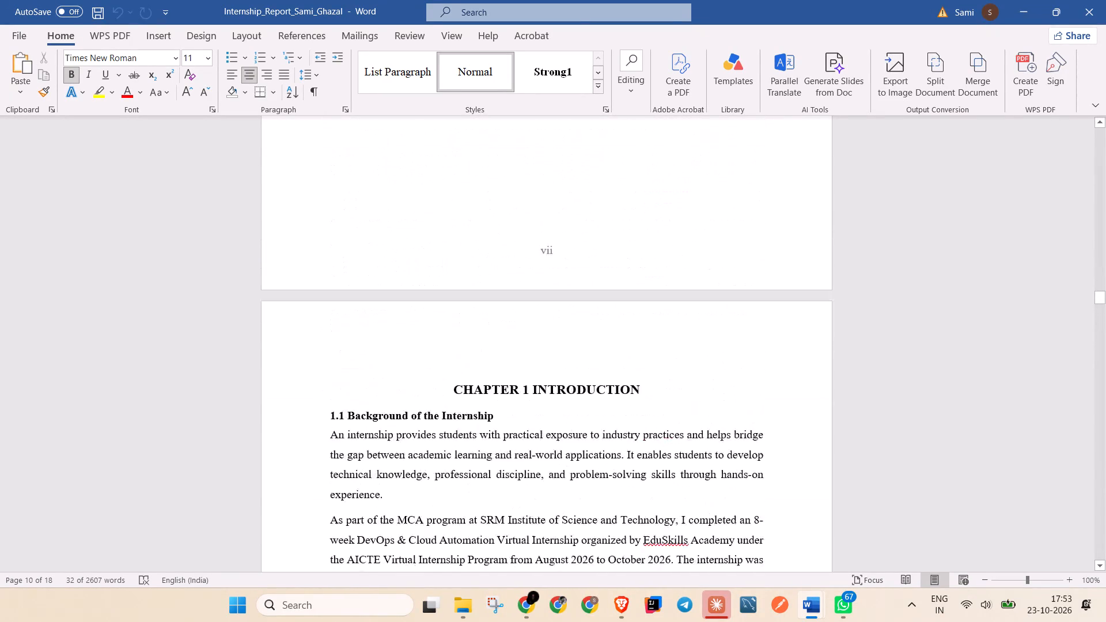
scroll(423, 394, "down", 3)
scroll(423, 394, "up", 8)
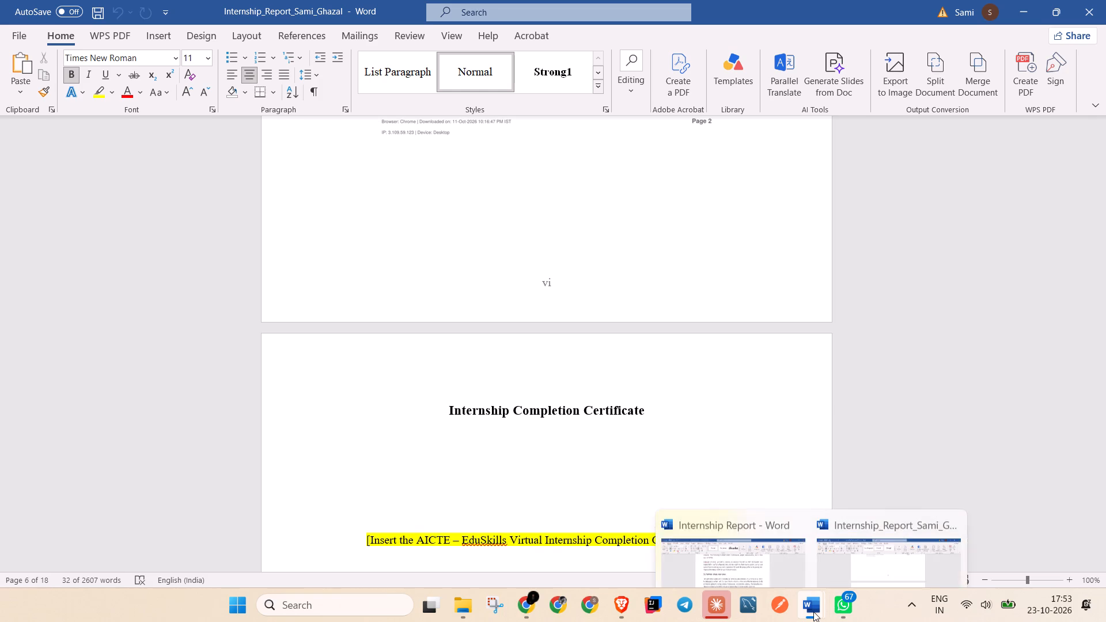
Switch back to Internship Report and compare the heading layout of Chapters 1 to 3.
left_click_drag(732, 567, 729, 562)
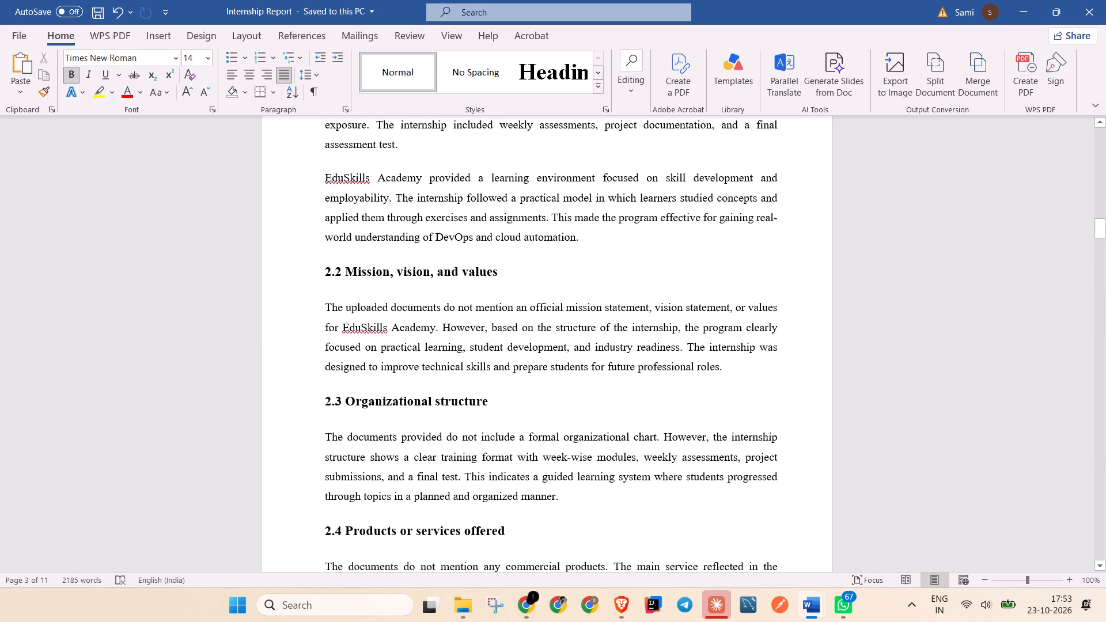
scroll(453, 443, "down", 3)
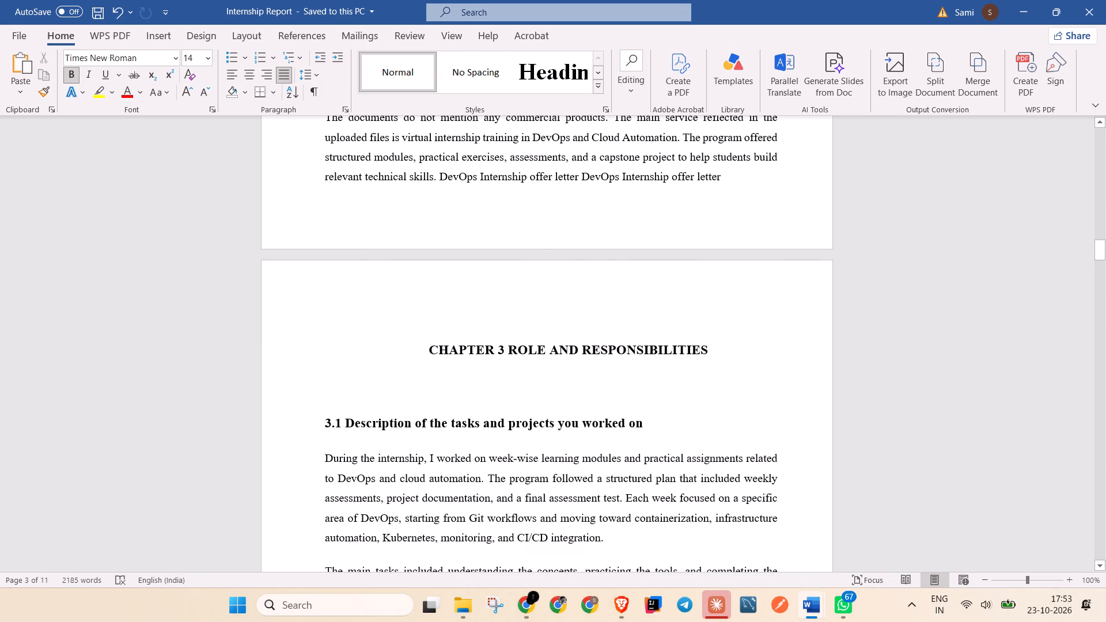
scroll(453, 442, "down", 1)
scroll(453, 442, "up", 9)
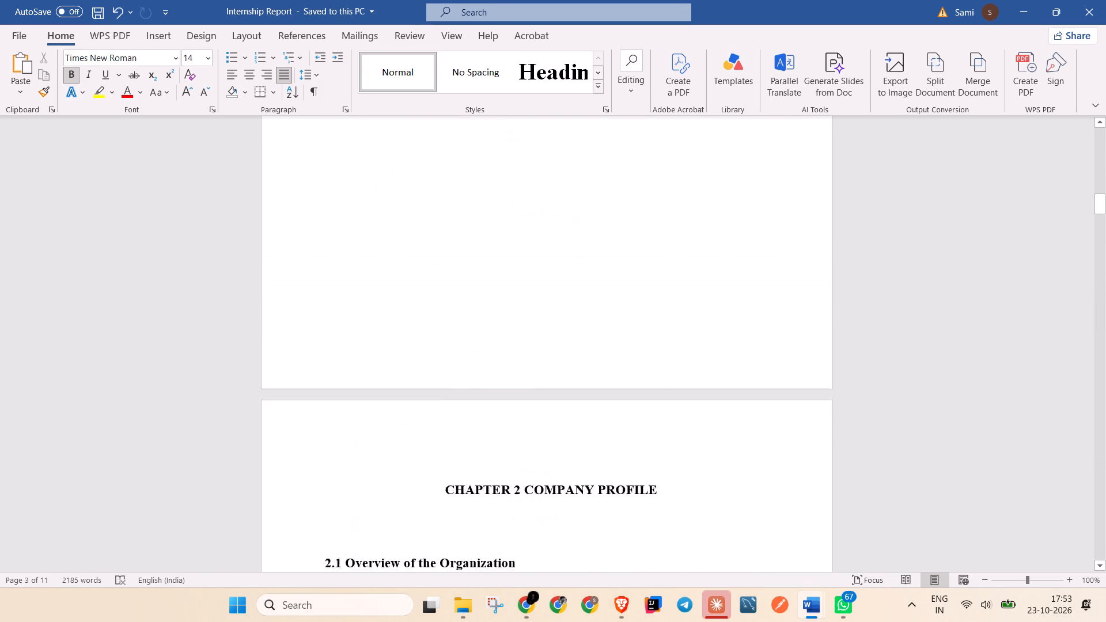
scroll(453, 419, "up", 11)
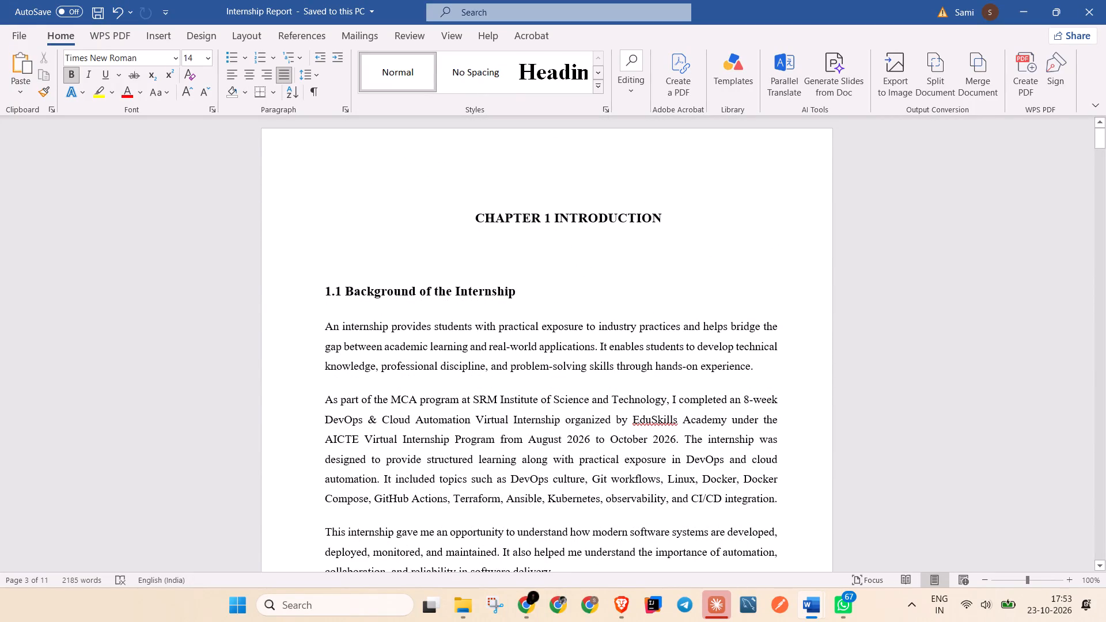
scroll(451, 418, "up", 3)
scroll(451, 418, "down", 16)
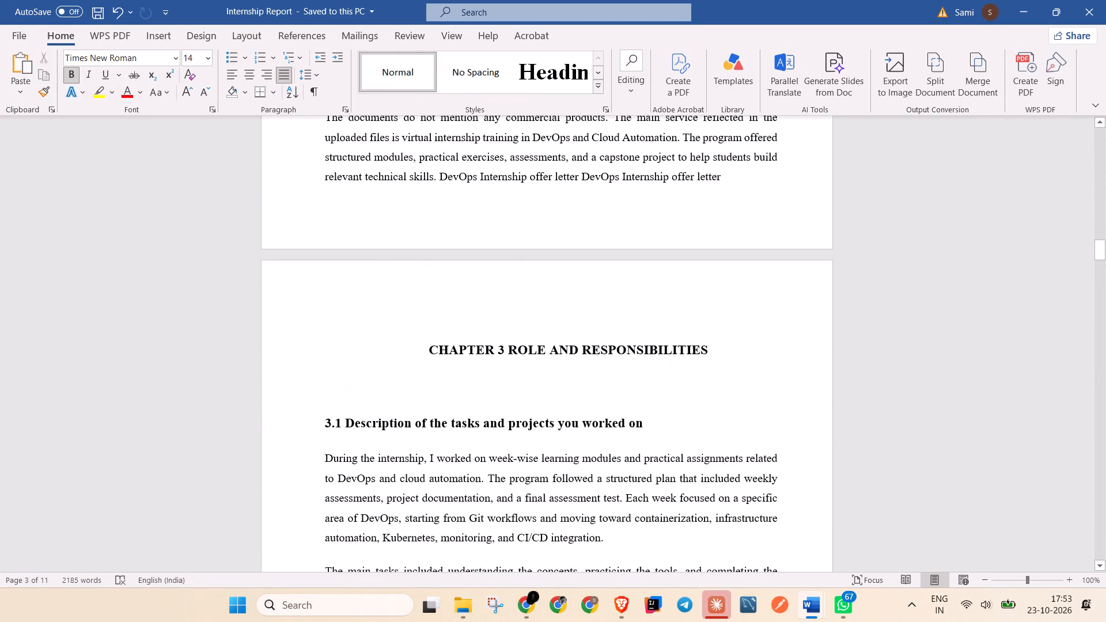
Save the Internship Report document again.
key("ctrl+s")
Review the Table 4.1 page and the weekly sections of Chapter 4, returning to the Chapter 1 page.
scroll(451, 422, "down", 15)
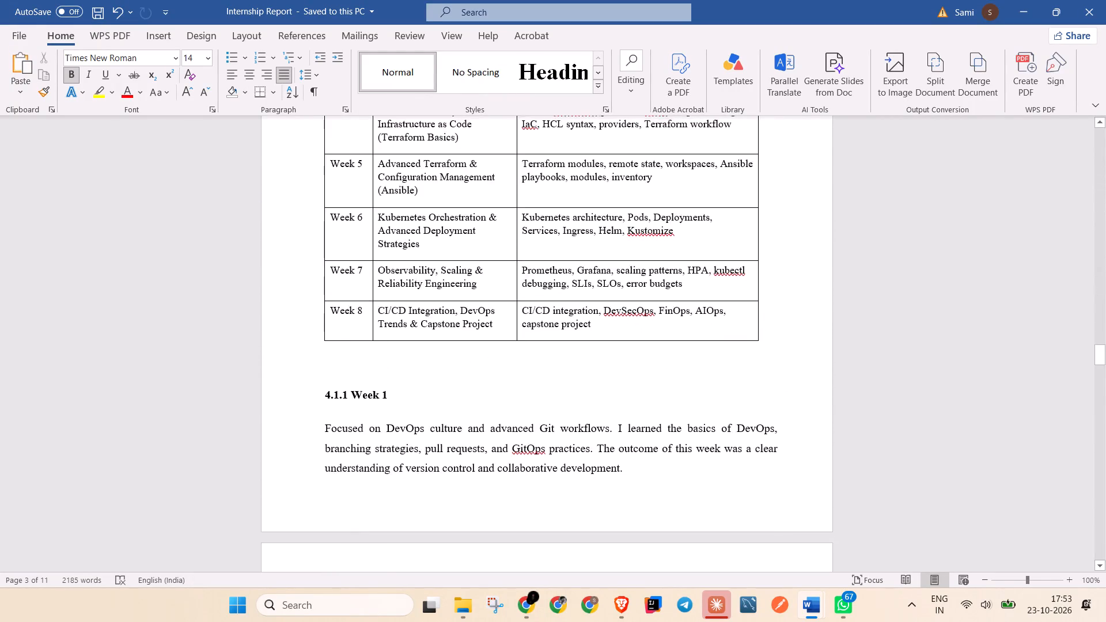
scroll(446, 420, "down", 4)
scroll(446, 420, "up", 4)
scroll(446, 420, "down", 3)
scroll(446, 420, "up", 4)
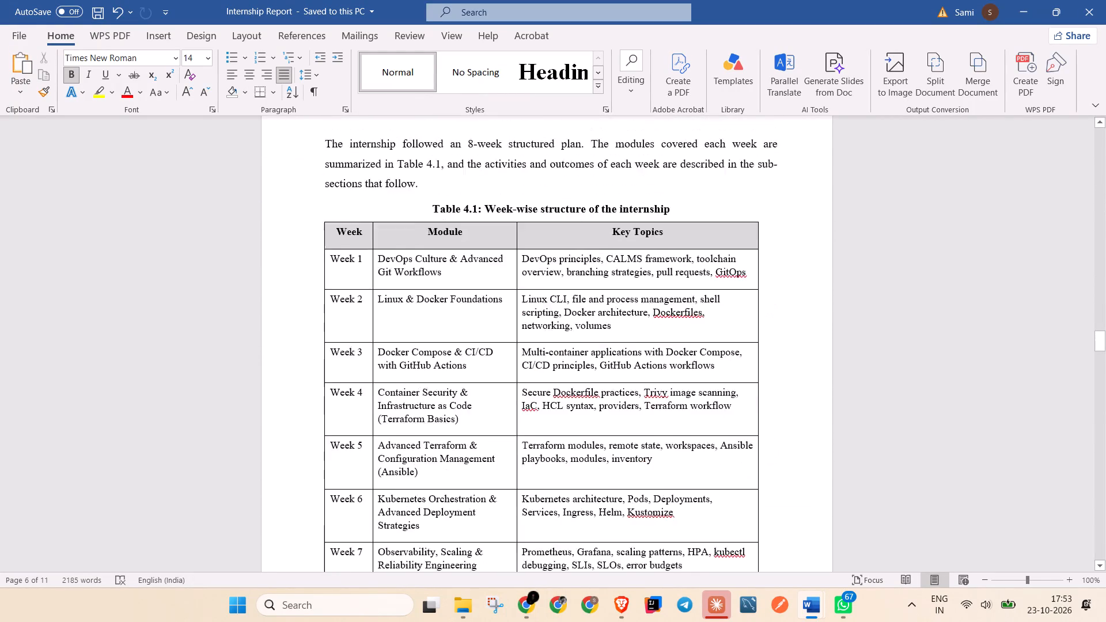
scroll(446, 415, "up", 20)
scroll(446, 415, "up", 3)
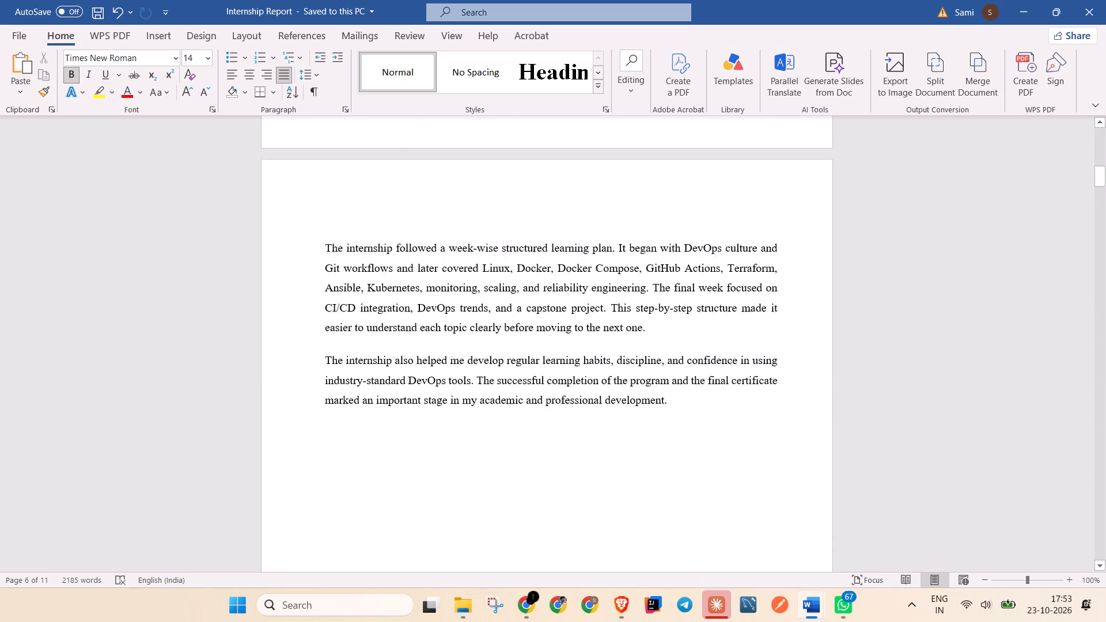
scroll(445, 410, "up", 11)
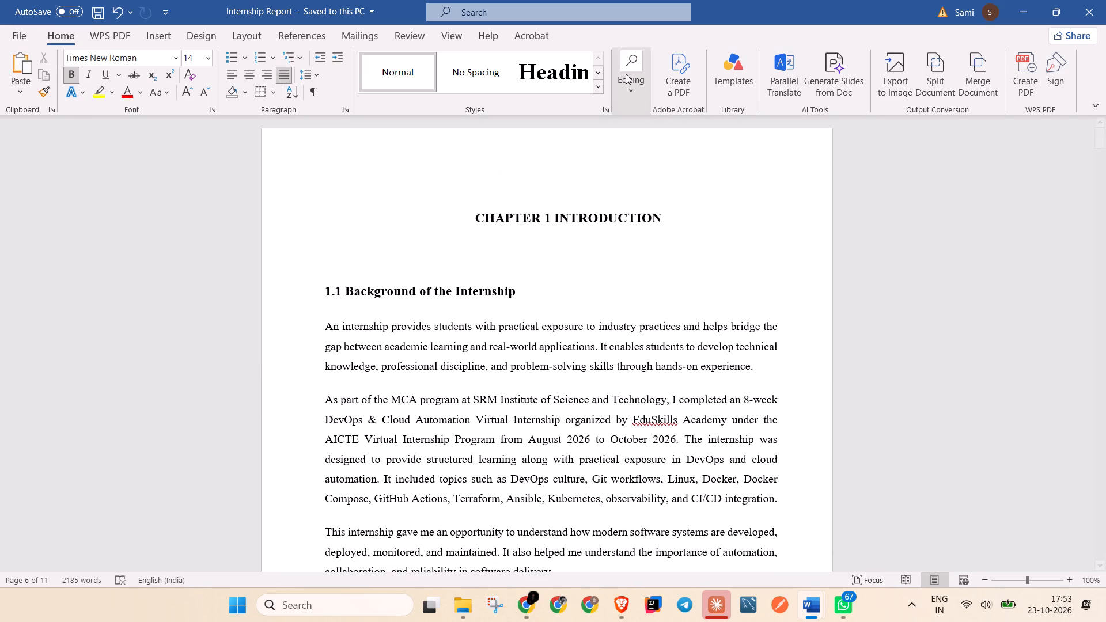
Add centred page numbers at the bottom of every page in the Plain Number 2 style and leave footer editing.
left_click(22, 36)
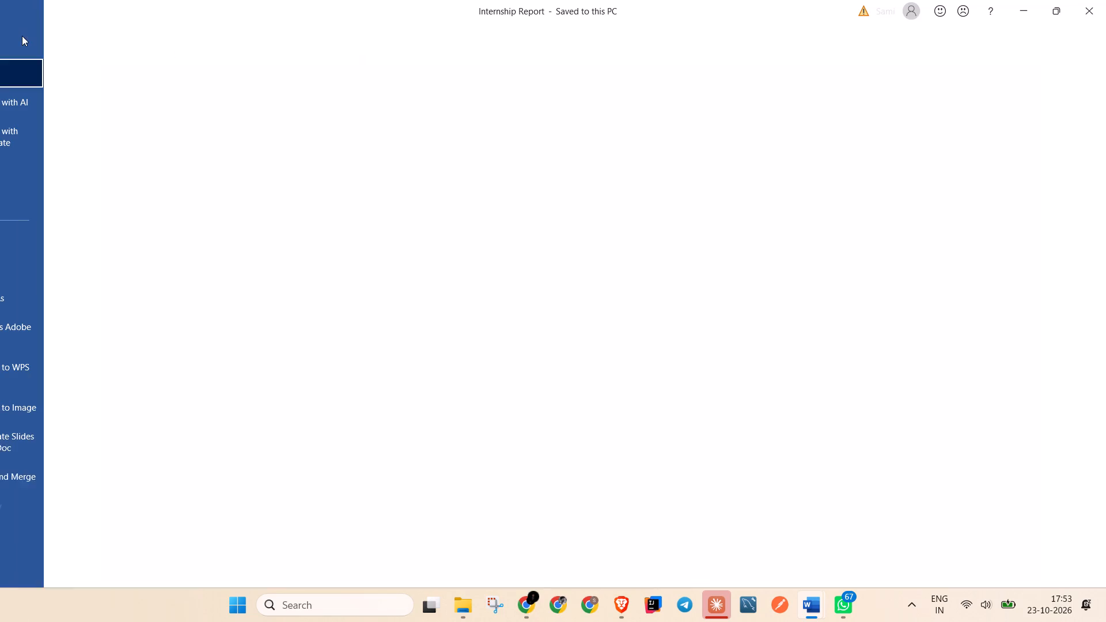
left_click(16, 44)
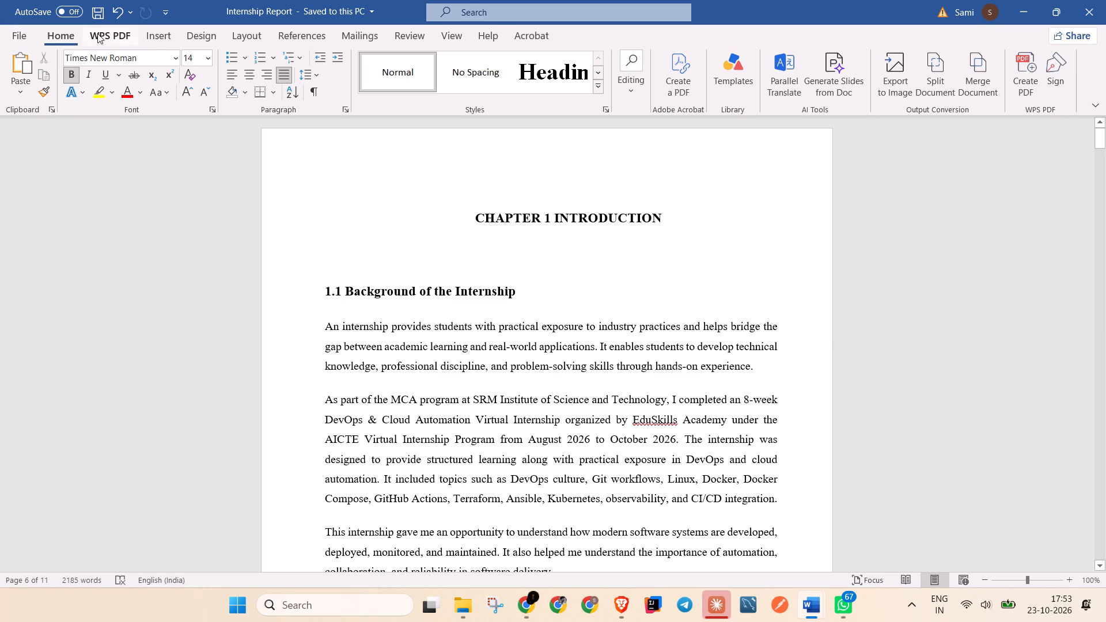
left_click(151, 39)
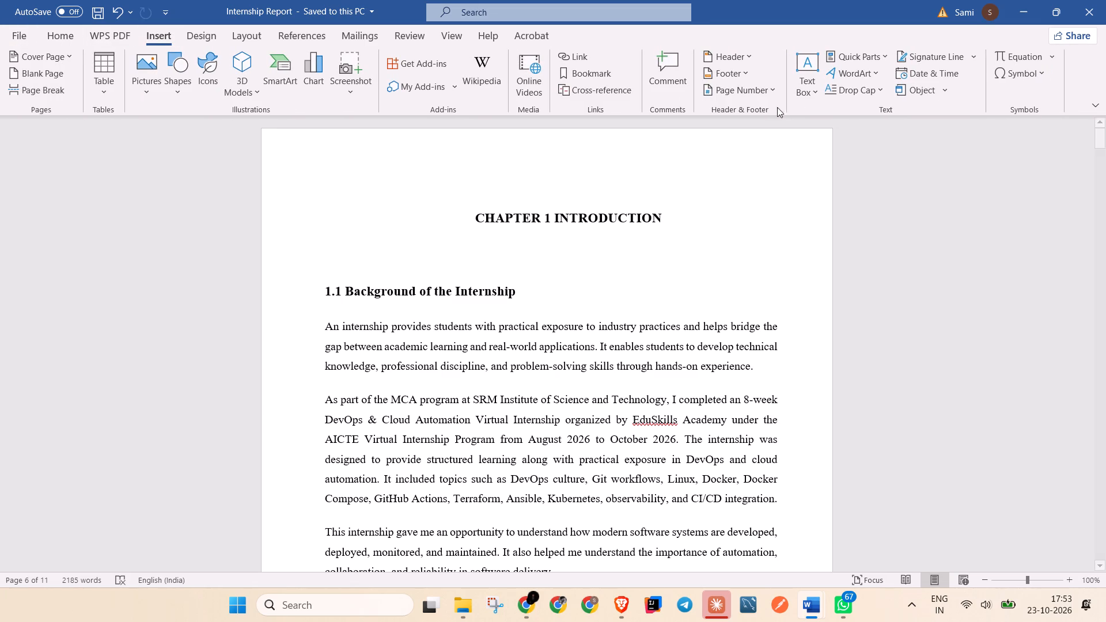
left_click(739, 94)
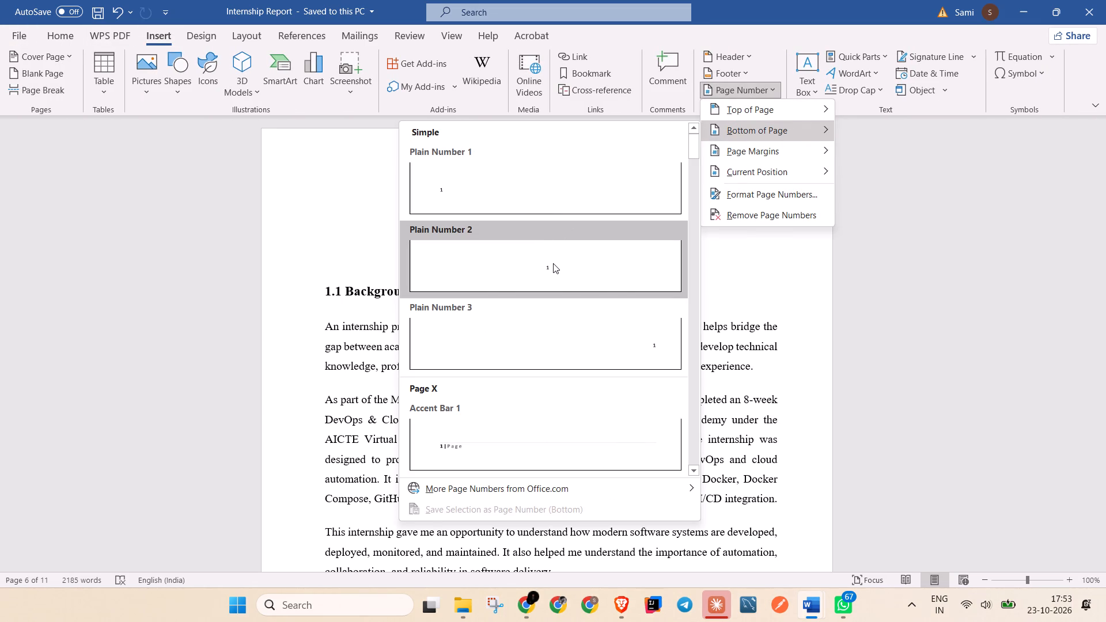
left_click(553, 263)
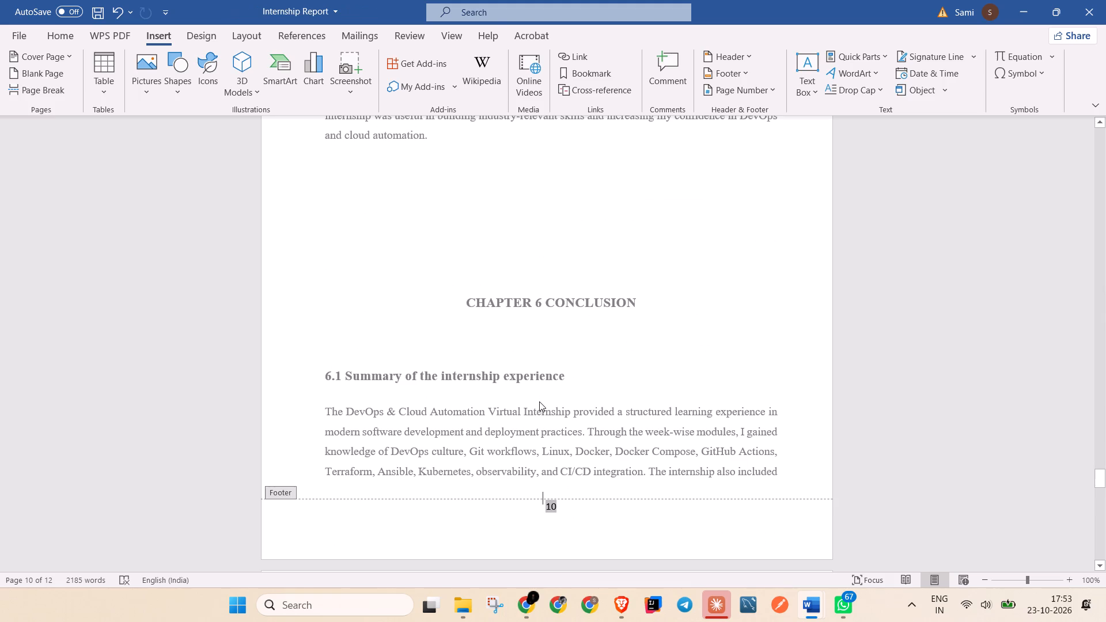
scroll(539, 401, "down", 9)
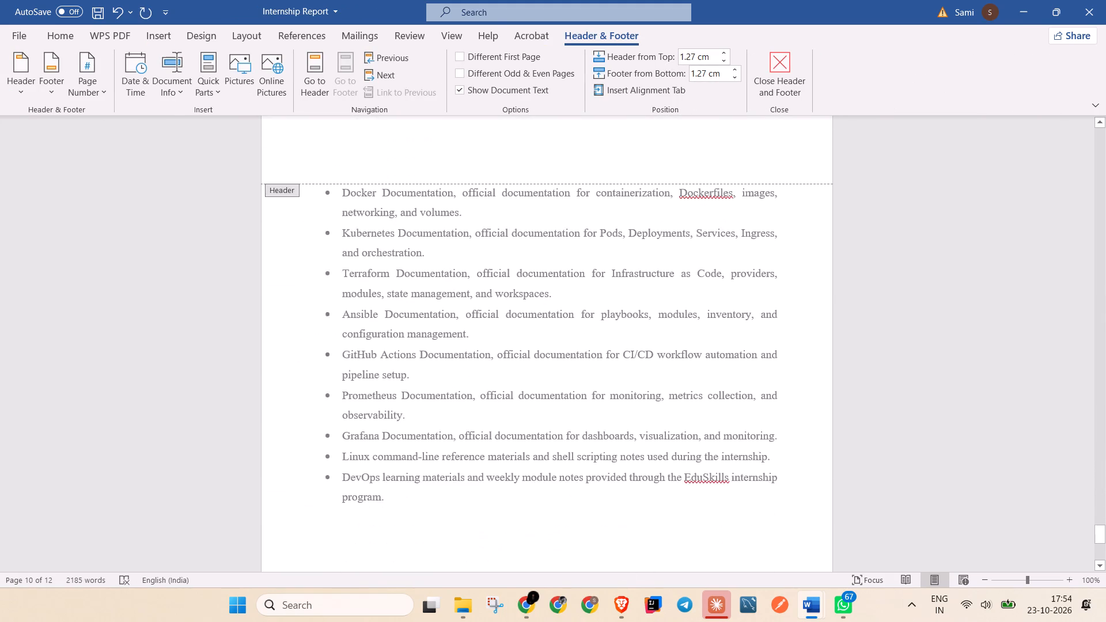
scroll(539, 401, "down", 3)
scroll(539, 401, "up", 6)
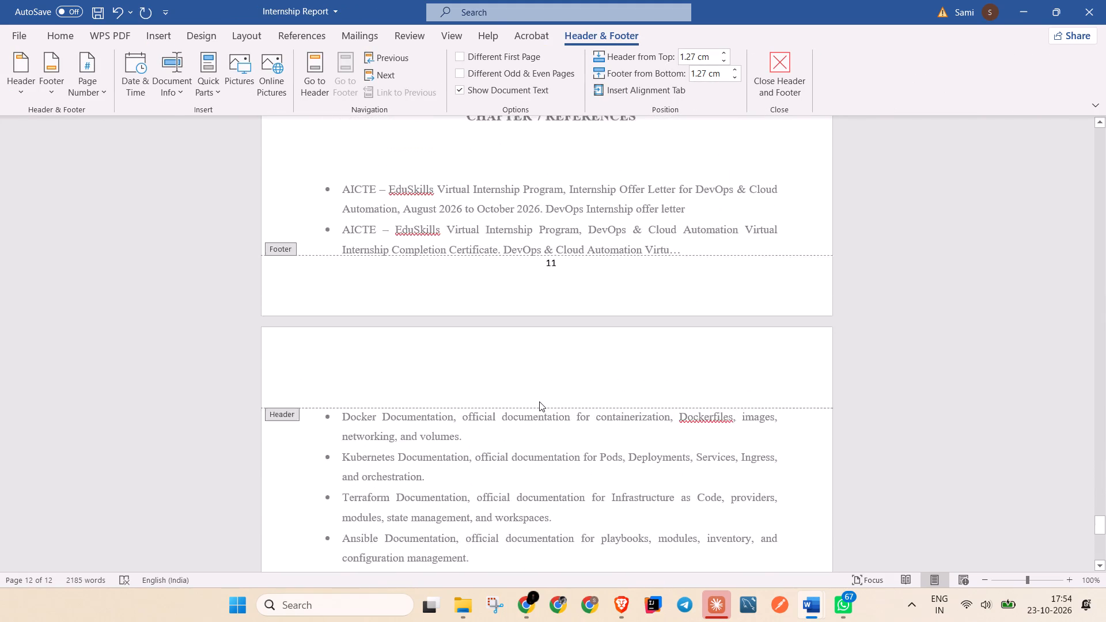
scroll(539, 401, "up", 2)
left_click(215, 385)
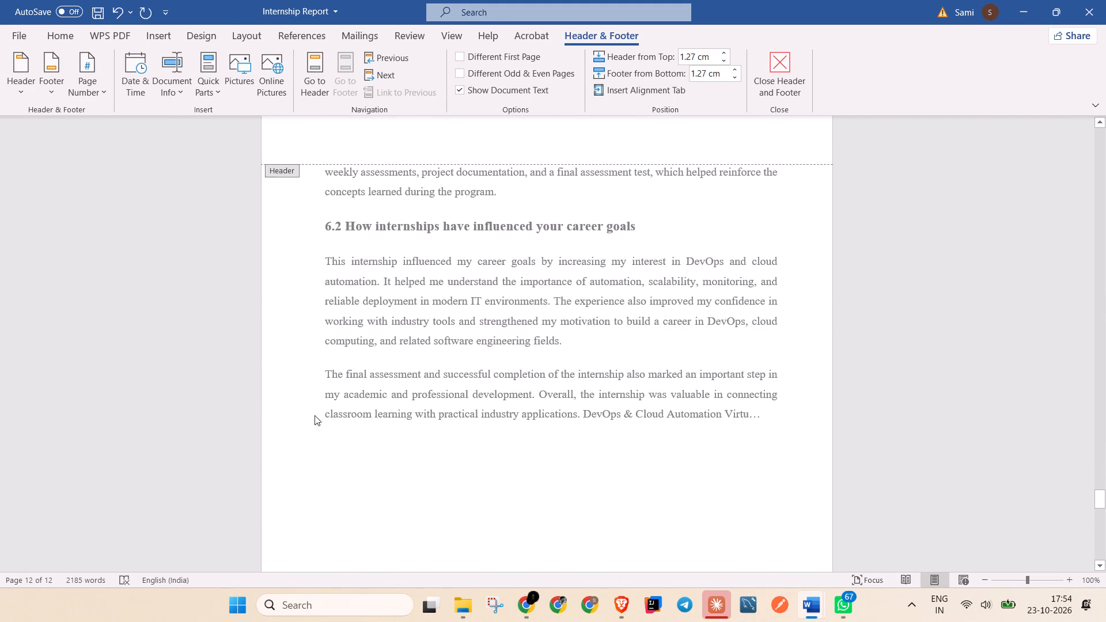
left_click(309, 416)
left_click(1012, 424)
triple_click(997, 424)
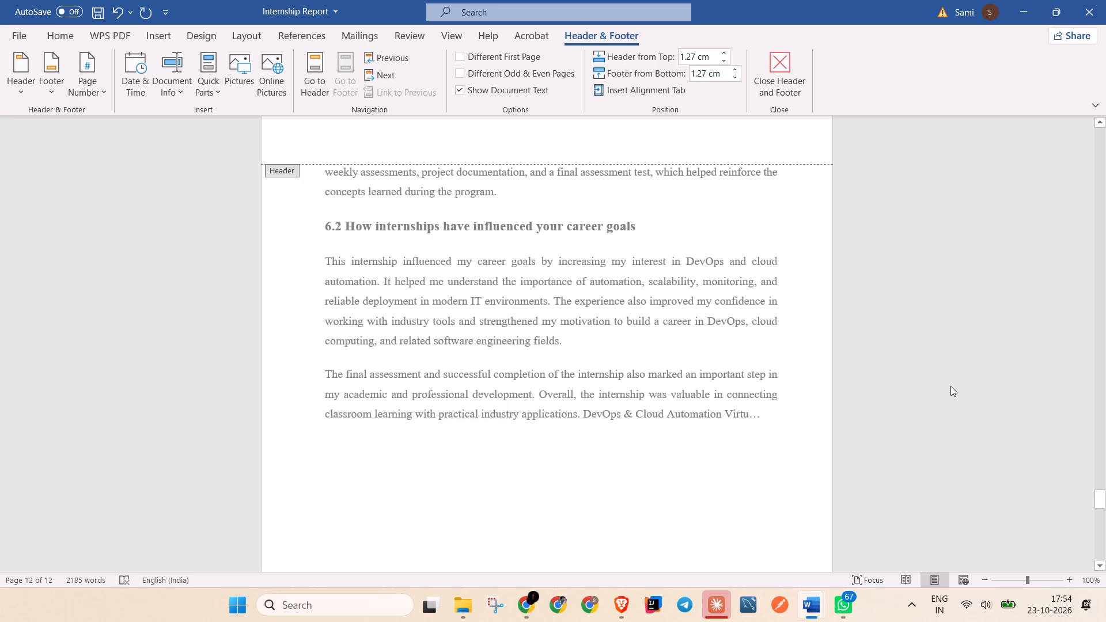
triple_click(950, 385)
left_click(950, 384)
Review the numbered pages from the Chapter 7 references back through Chapter 4 to the end of Chapter 1.
scroll(654, 381, "down", 1)
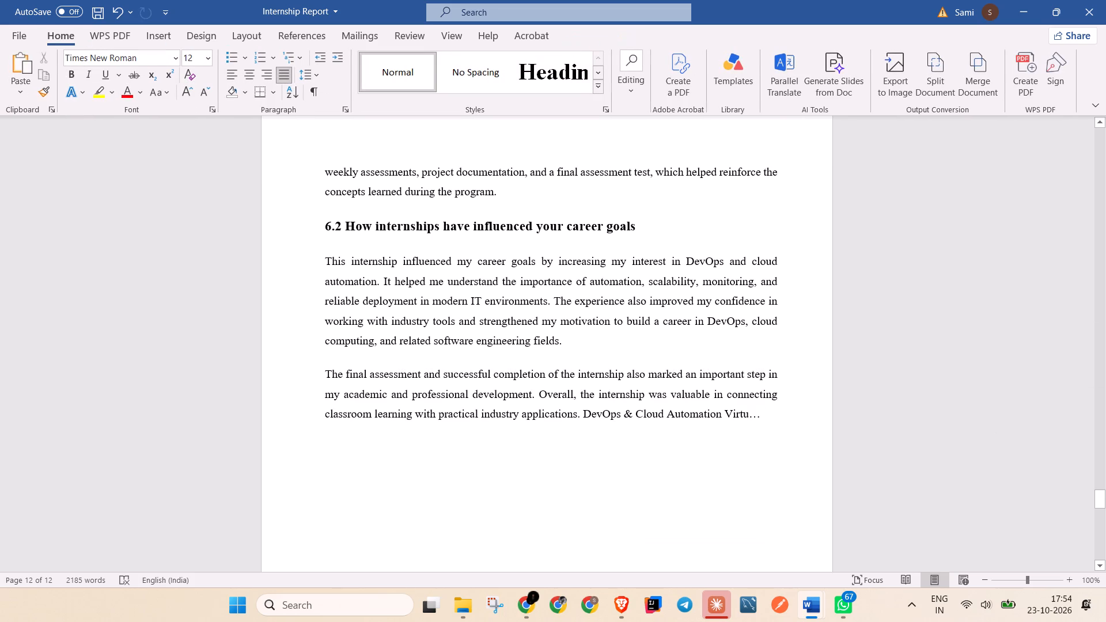
scroll(654, 381, "down", 1)
scroll(651, 383, "up", 2)
scroll(651, 383, "down", 5)
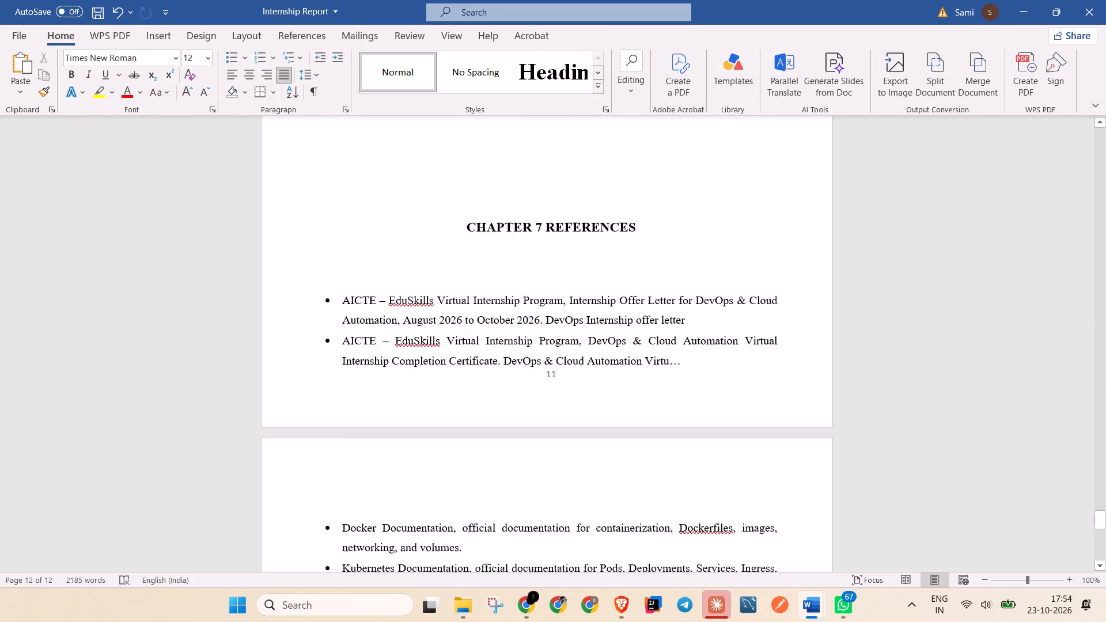
scroll(651, 383, "down", 4)
scroll(651, 383, "up", 11)
scroll(558, 336, "up", 9)
scroll(558, 336, "down", 2)
scroll(558, 336, "up", 2)
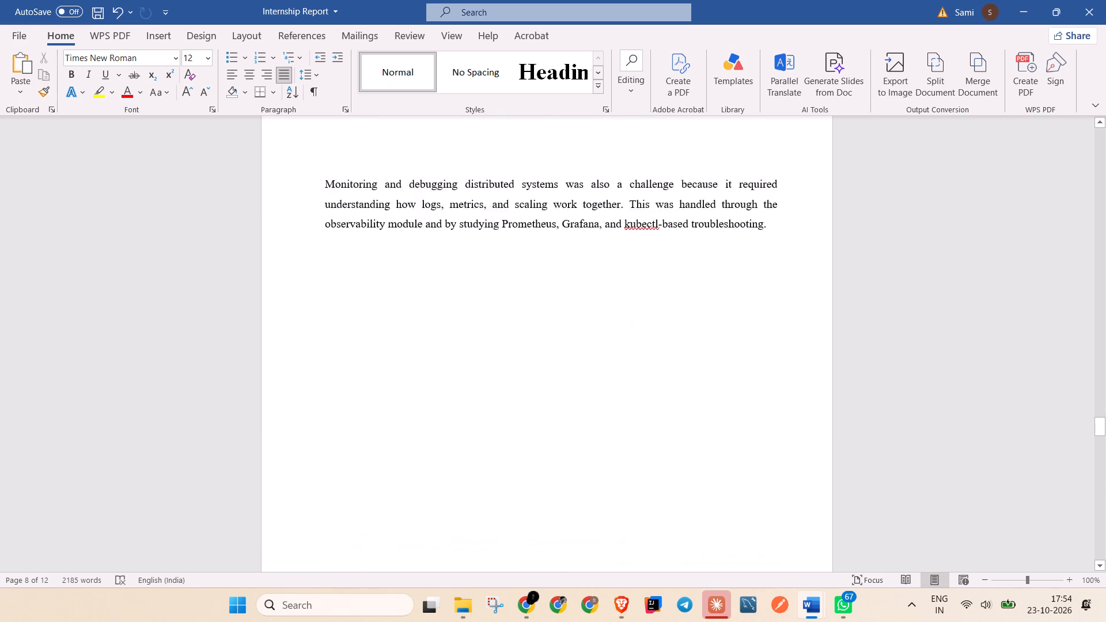
scroll(558, 336, "up", 11)
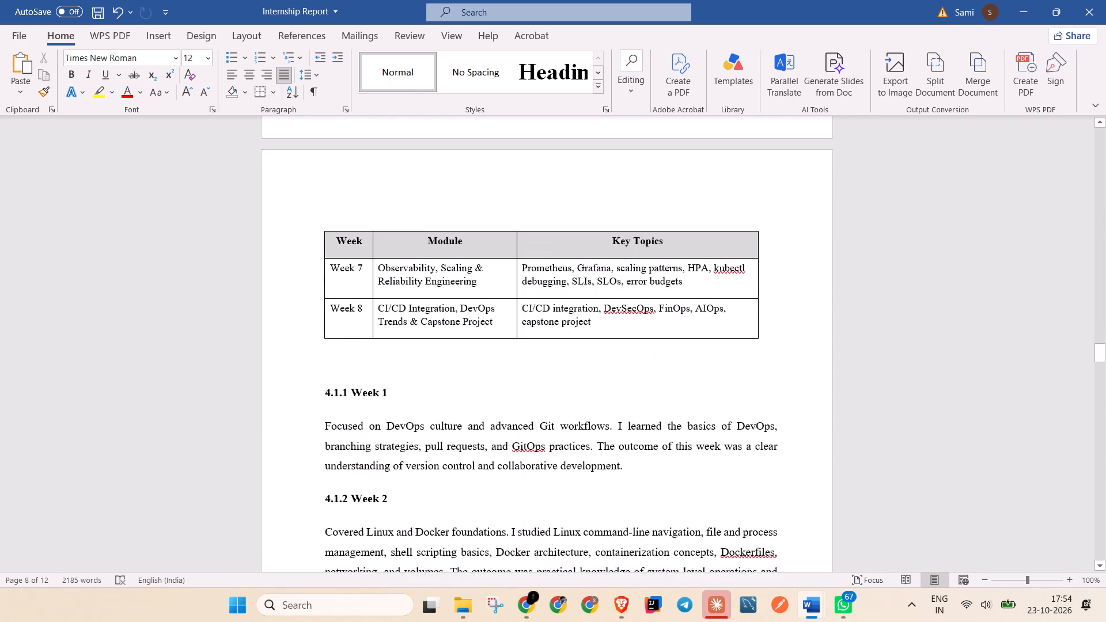
scroll(558, 336, "up", 12)
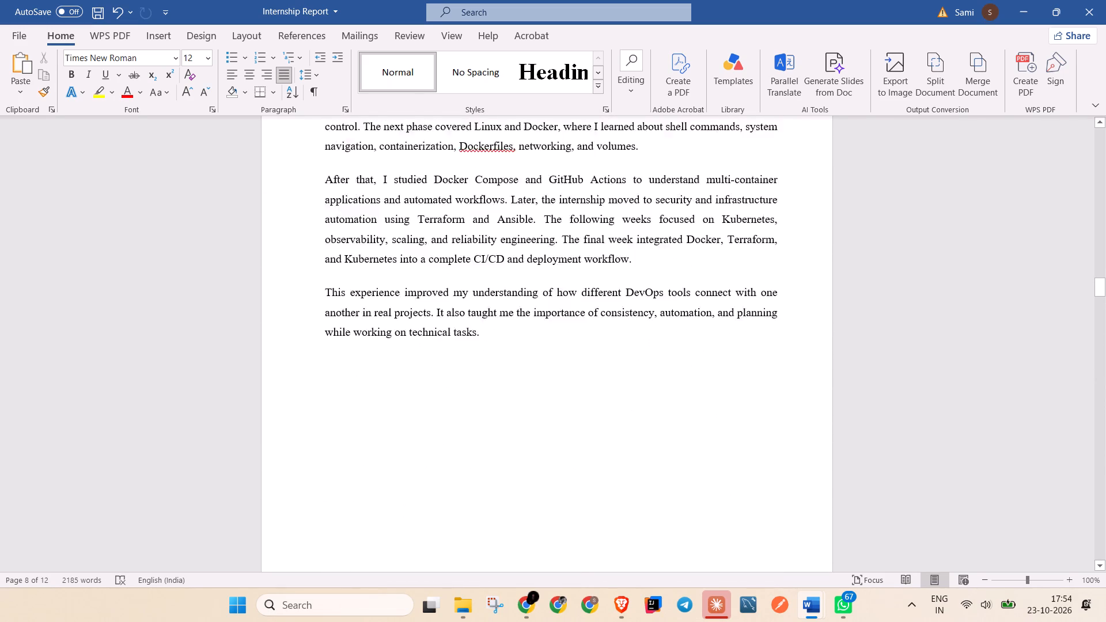
scroll(558, 336, "up", 16)
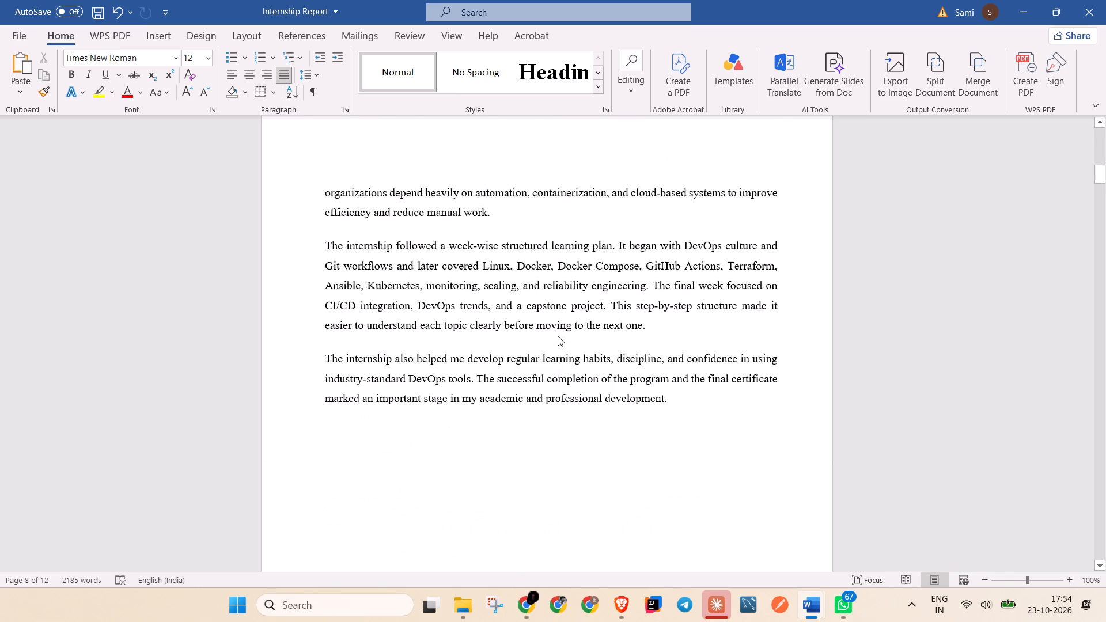
scroll(558, 336, "up", 9)
Remove the blank lines above the CHAPTER 2 COMPANY PROFILE heading and centre the heading on the page's first line.
scroll(558, 336, "down", 8)
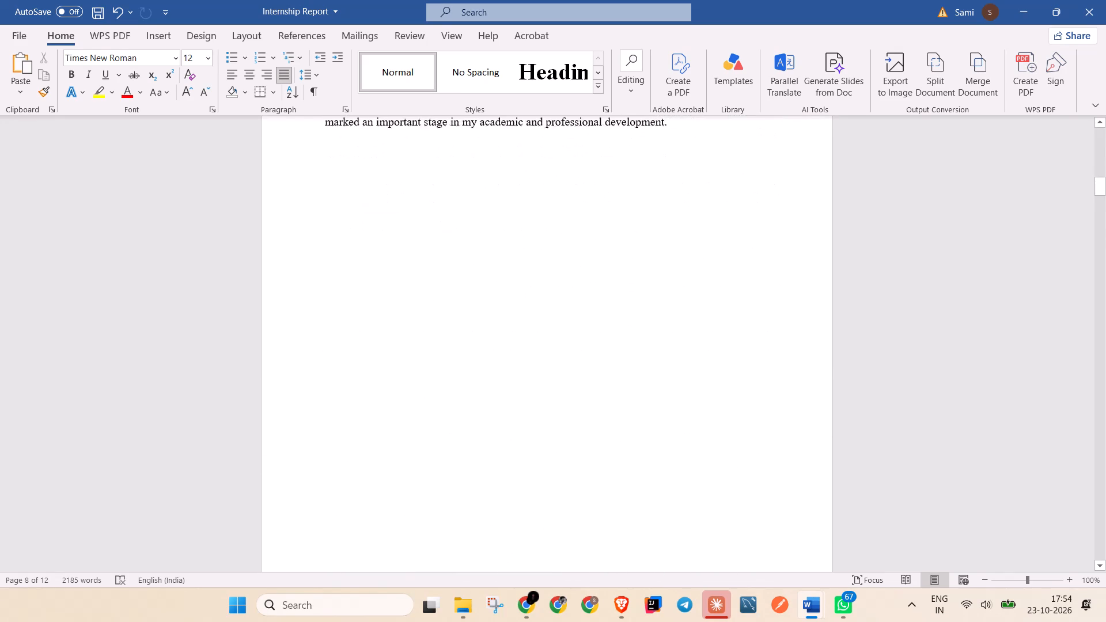
scroll(558, 336, "down", 2)
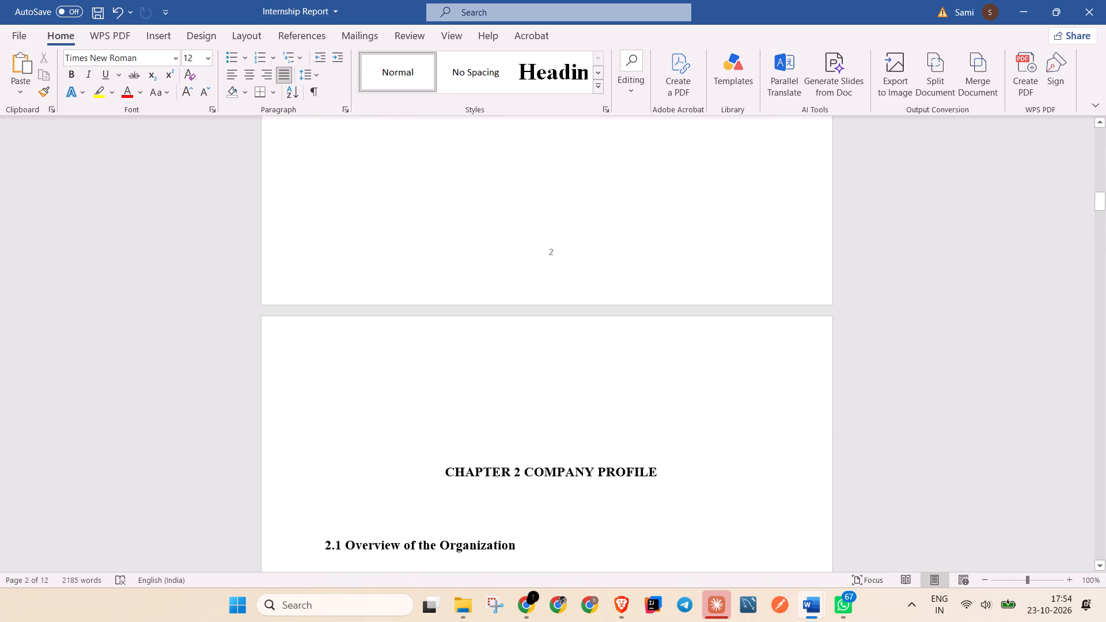
left_click(440, 473)
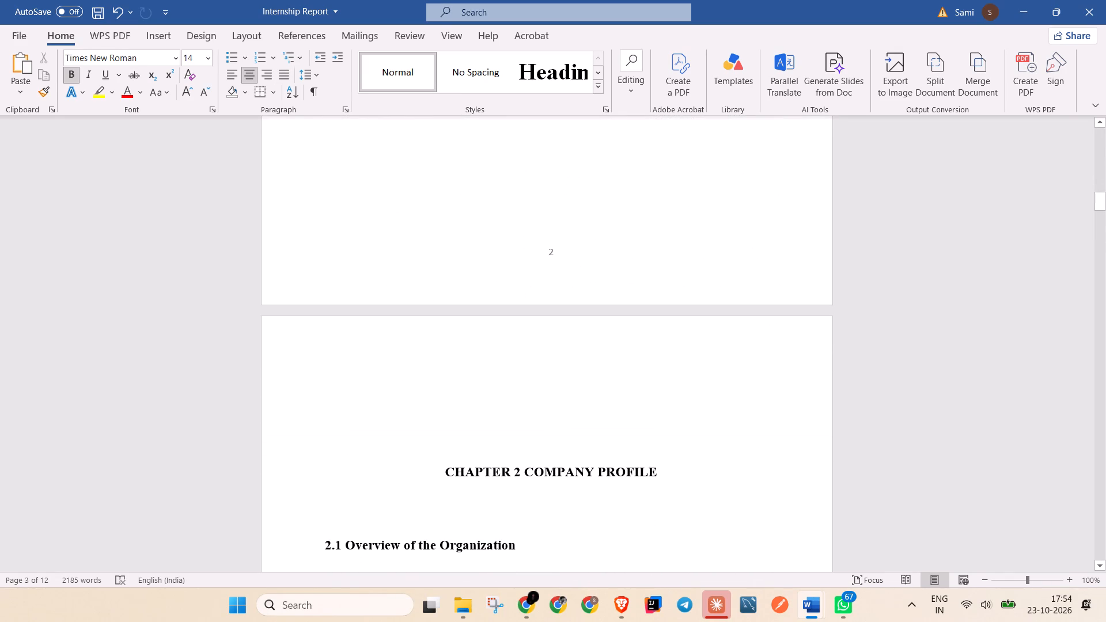
key("BackSpace")
key("BackSpace")
key("BackSpace")
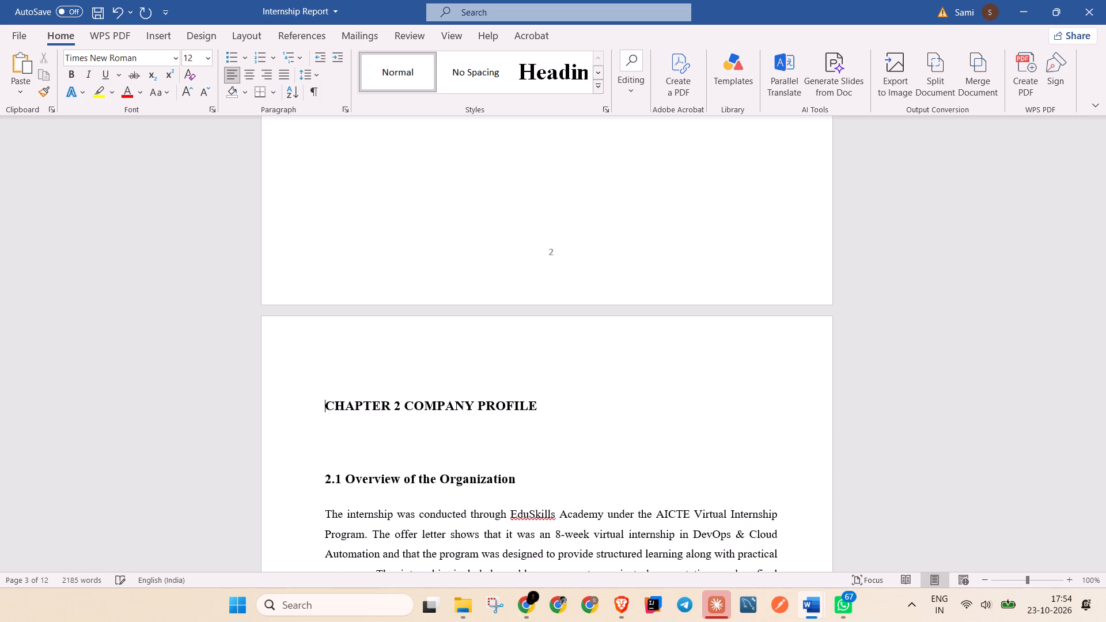
key("BackSpace")
key("Return")
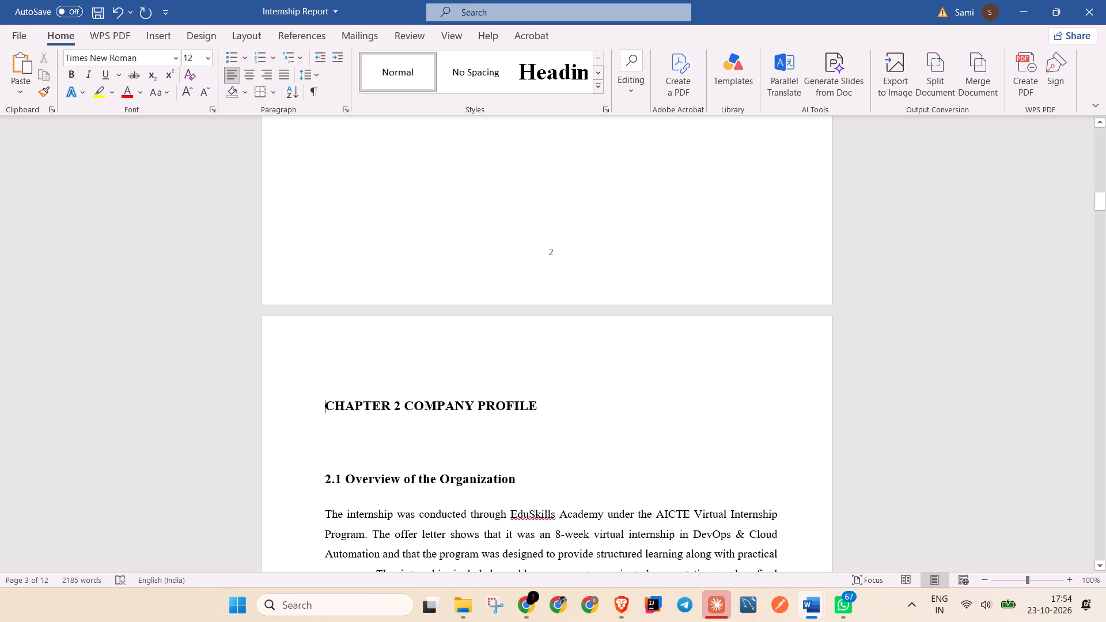
left_click(247, 72)
Examine the section 1.3 text that continues from the first page onto the second page.
scroll(402, 323, "up", 13)
scroll(403, 332, "down", 5)
scroll(403, 332, "up", 1)
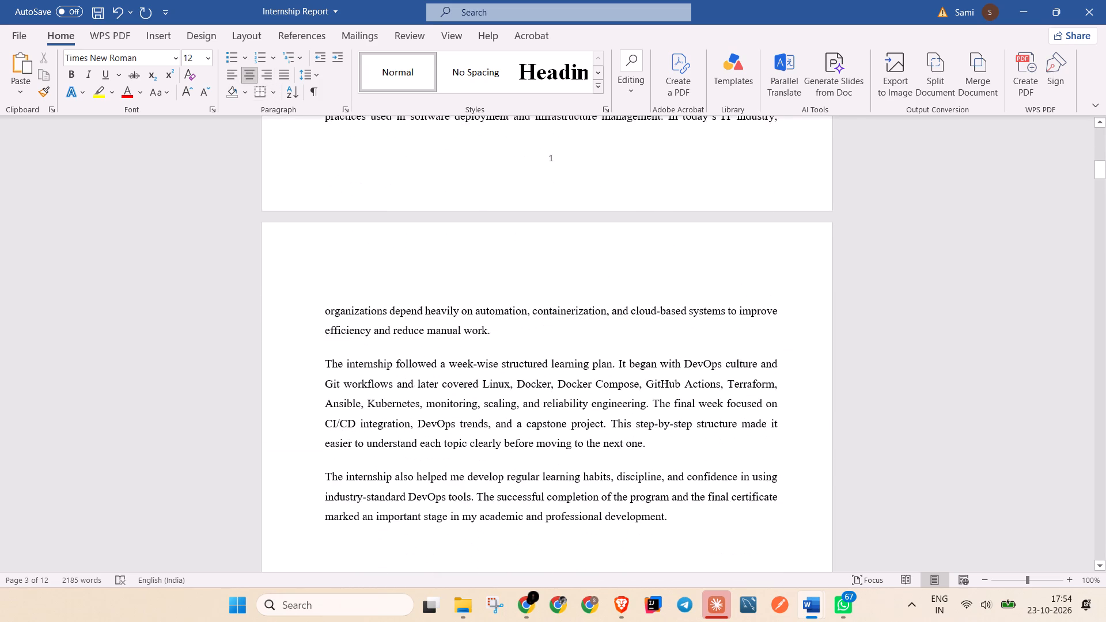
left_click(373, 460)
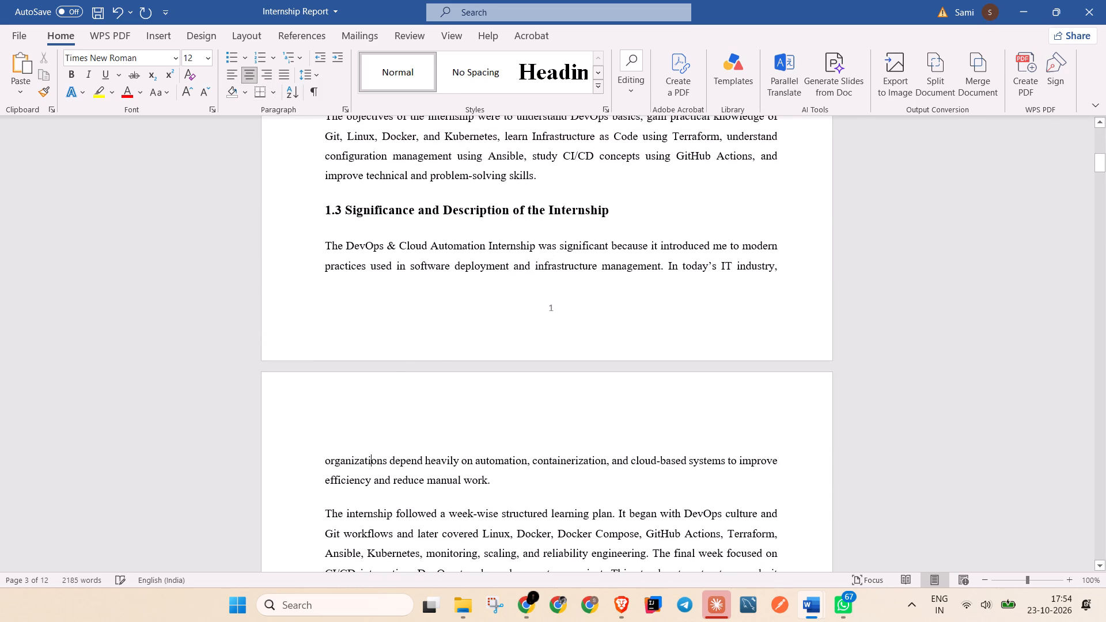
scroll(373, 457, "down", 1)
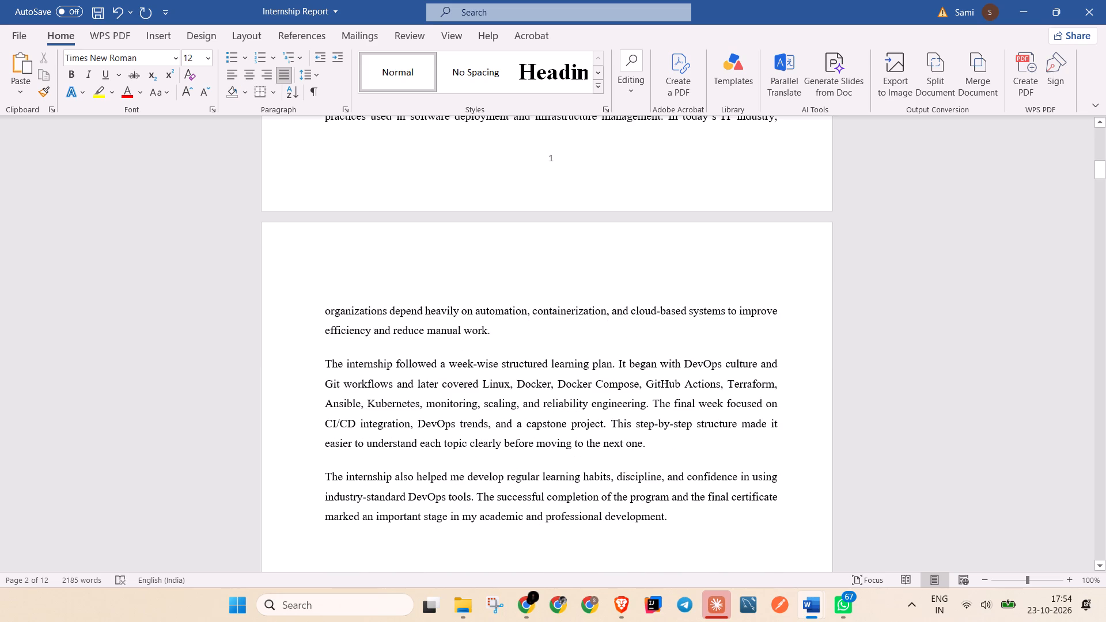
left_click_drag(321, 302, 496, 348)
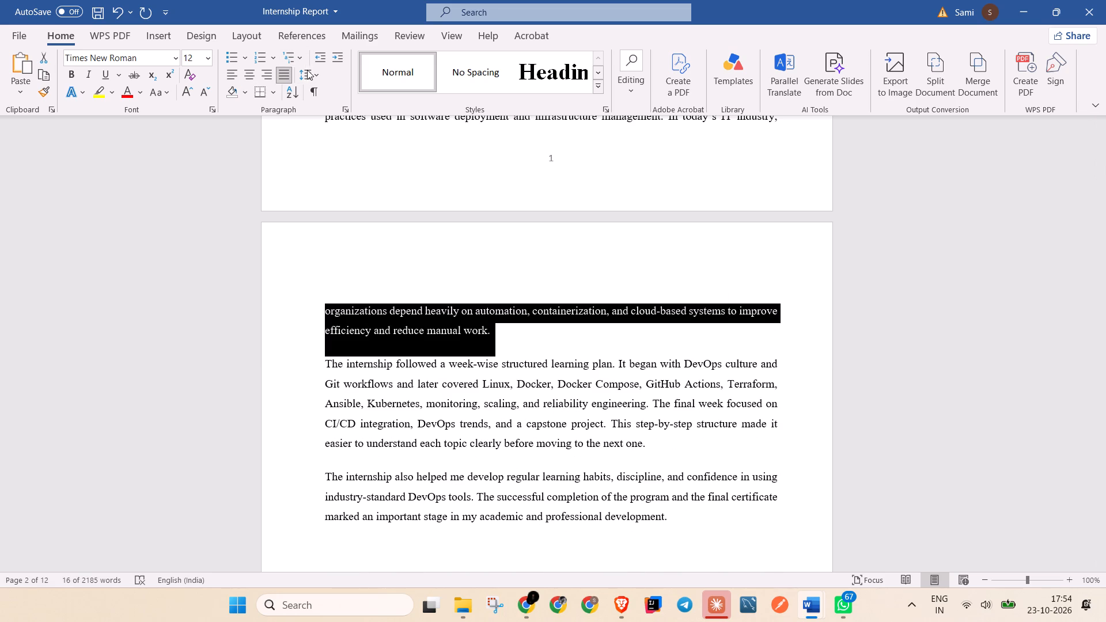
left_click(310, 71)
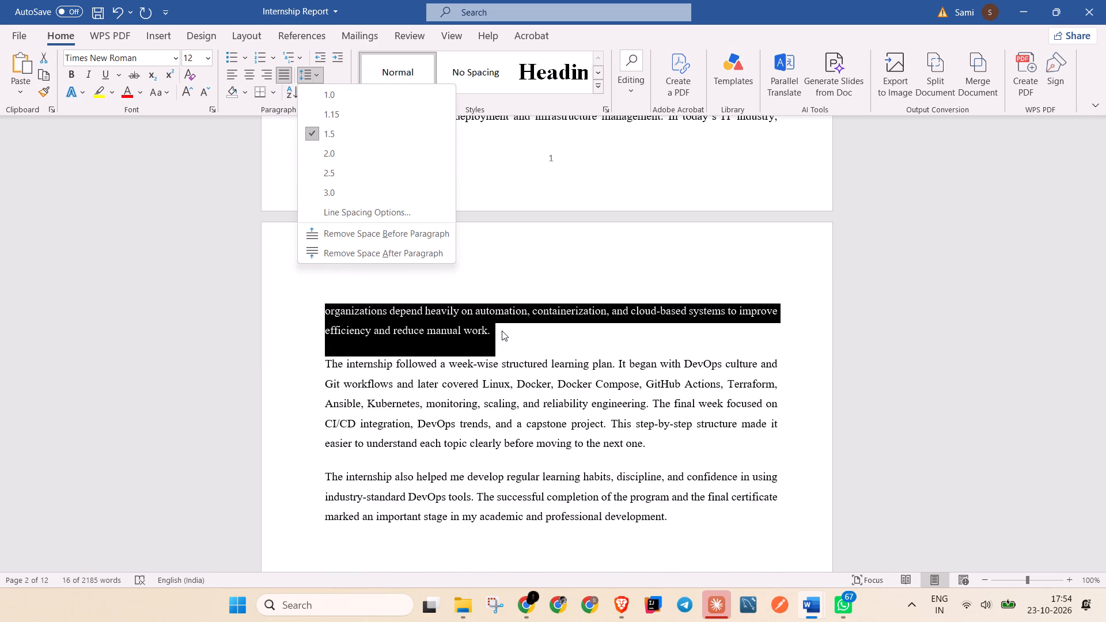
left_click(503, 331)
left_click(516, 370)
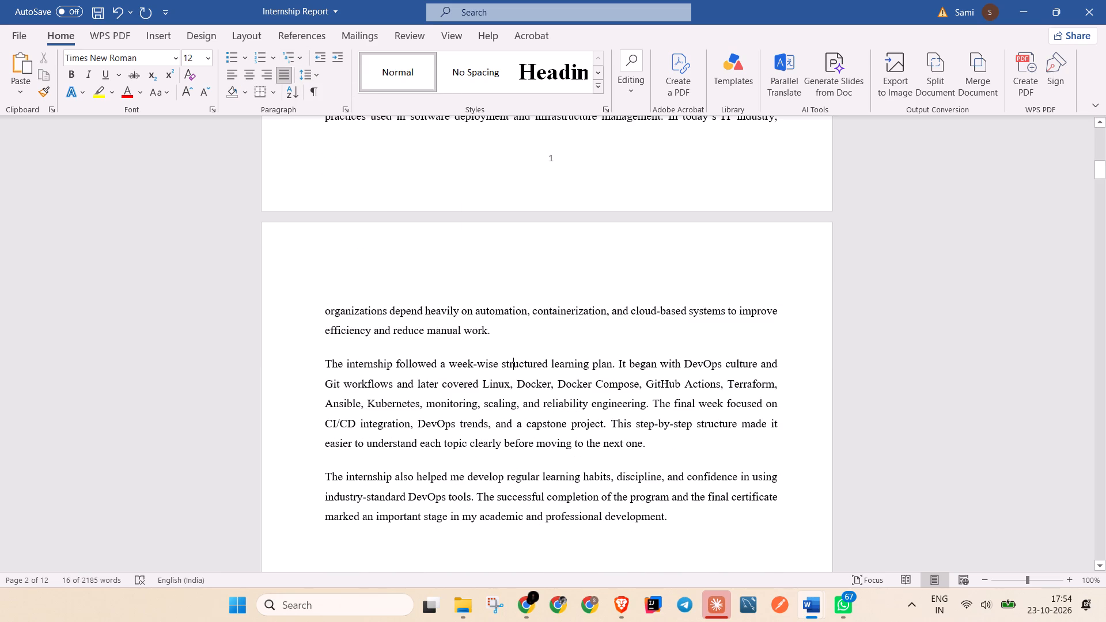
Apply 1.5 line spacing to all the body text of section 1.3, Significance and Description of the Internship.
left_click(427, 304)
left_click(419, 306)
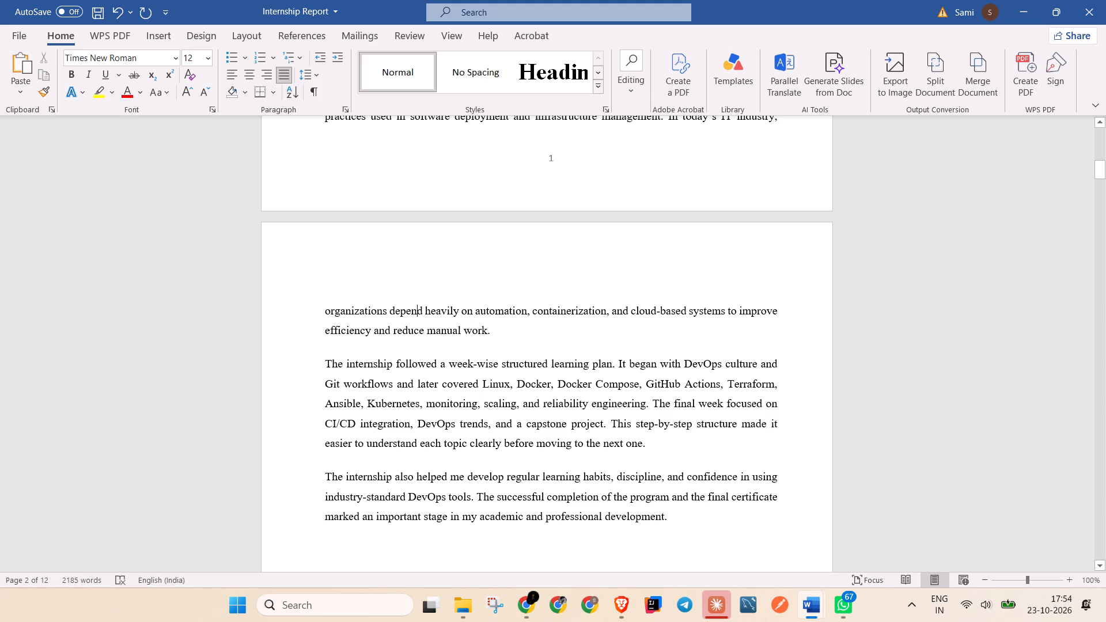
scroll(478, 384, "up", 1)
scroll(478, 384, "down", 1)
scroll(557, 354, "up", 1)
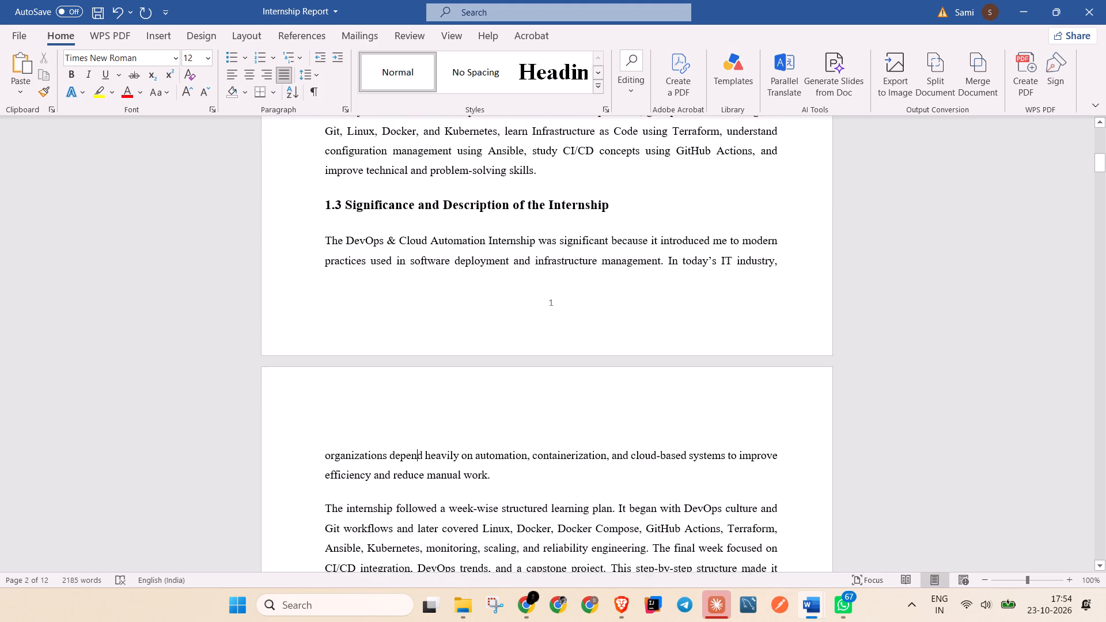
left_click_drag(323, 244, 609, 516)
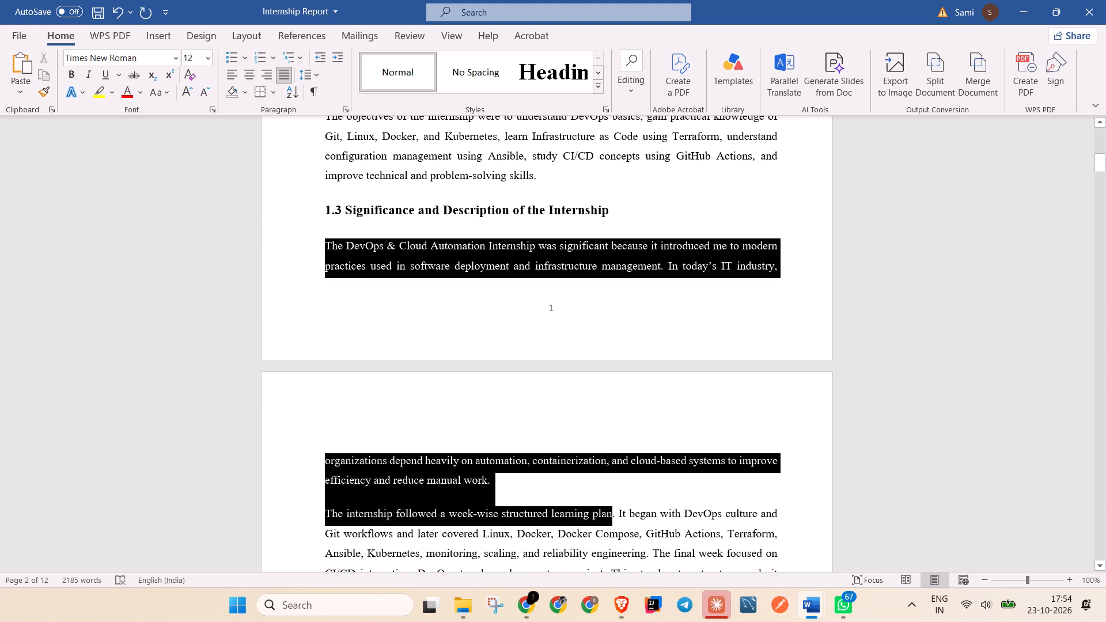
left_click_drag(609, 516, 717, 422)
scroll(609, 516, "down", 2)
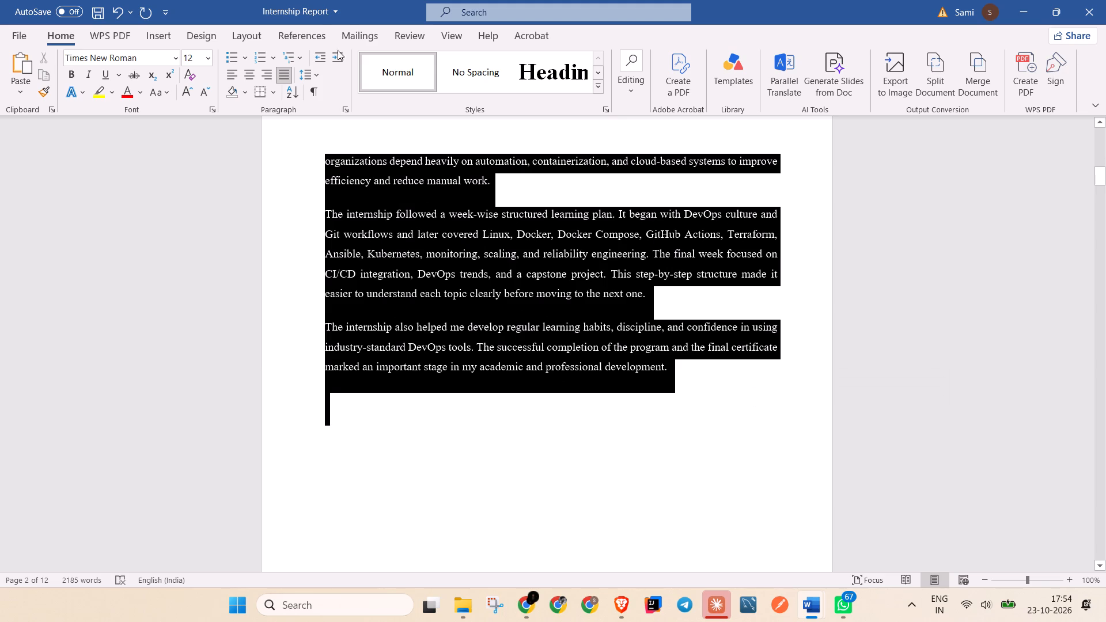
left_click(310, 70)
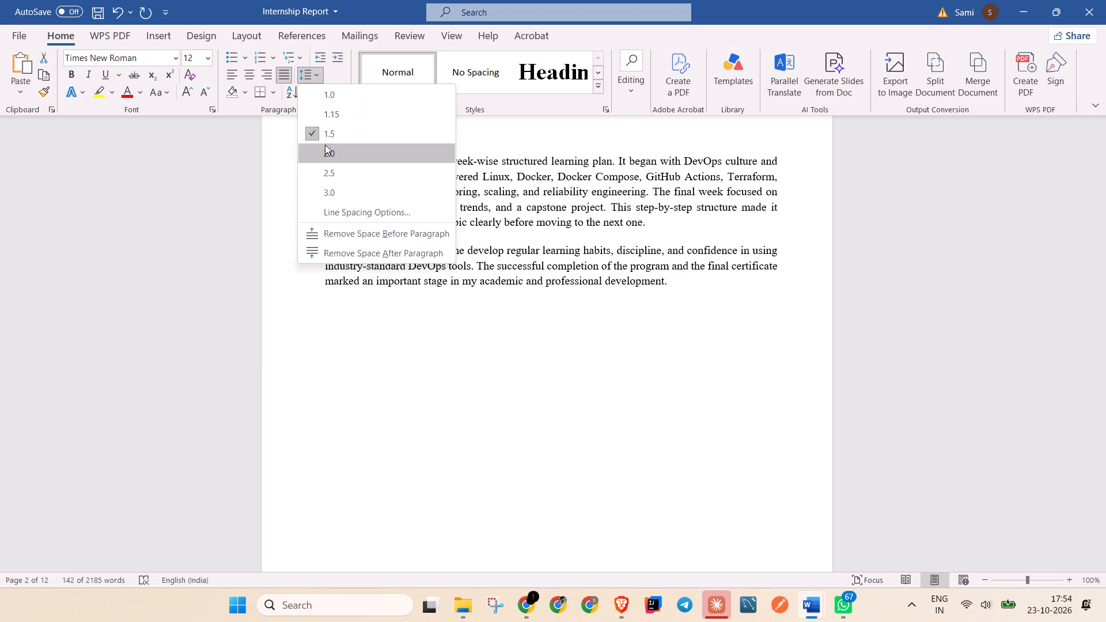
left_click(327, 138)
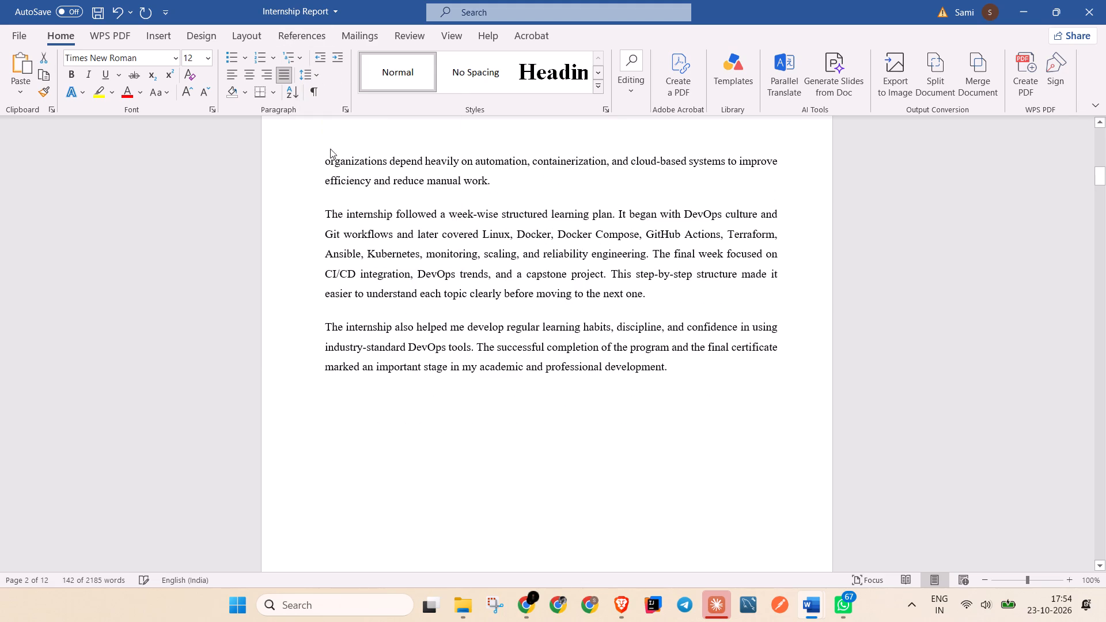
left_click(404, 343)
scroll(404, 343, "down", 5)
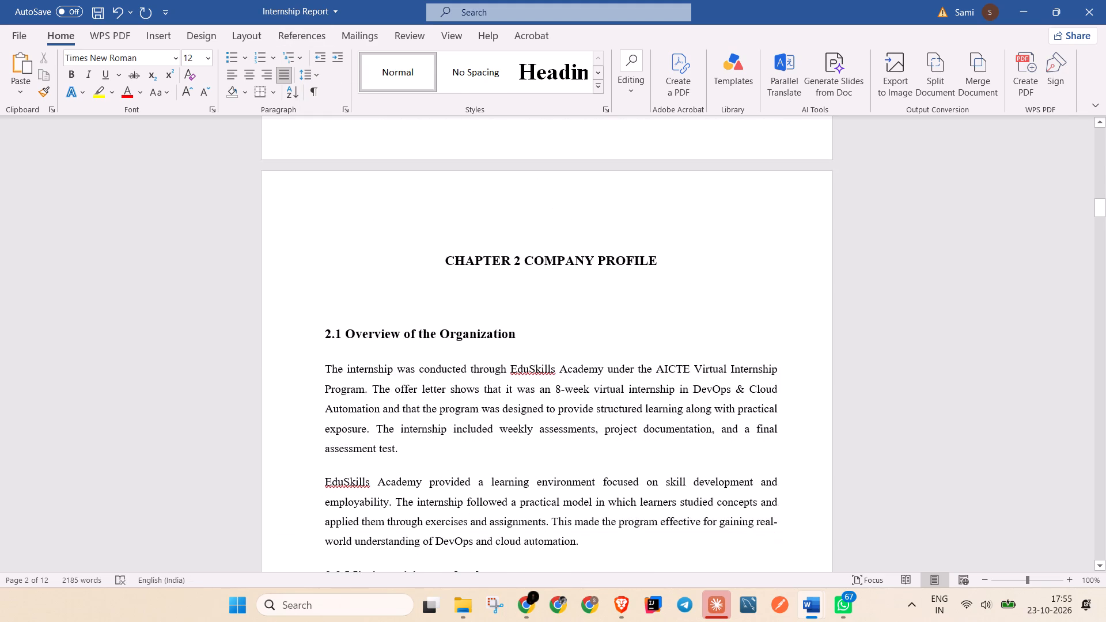
scroll(404, 343, "down", 3)
scroll(404, 343, "up", 3)
scroll(404, 343, "down", 6)
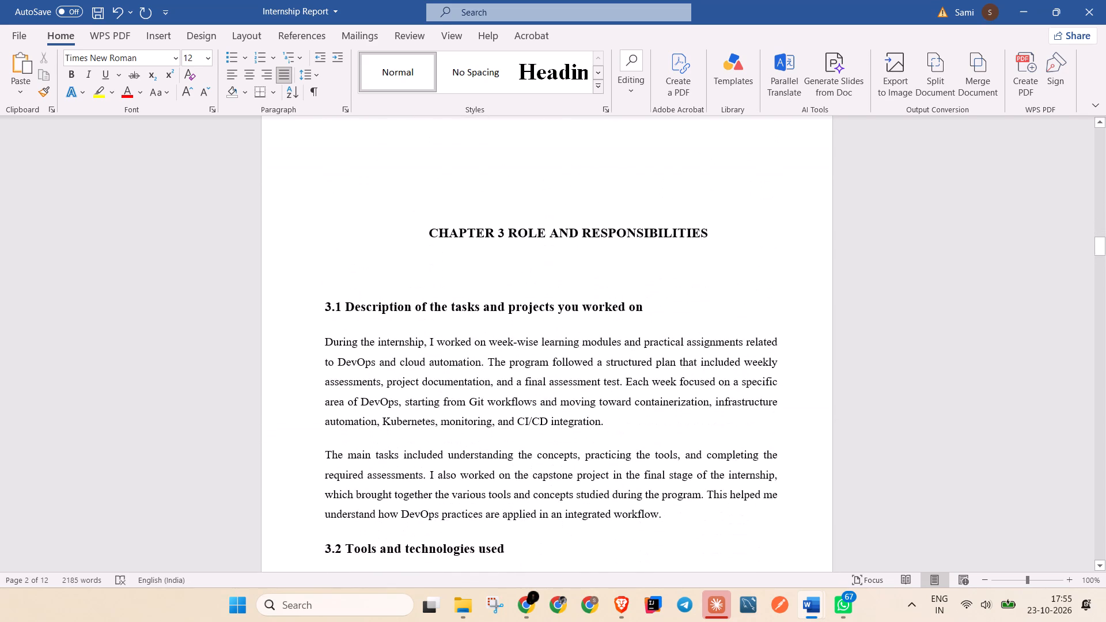
scroll(404, 343, "up", 2)
left_click(421, 545)
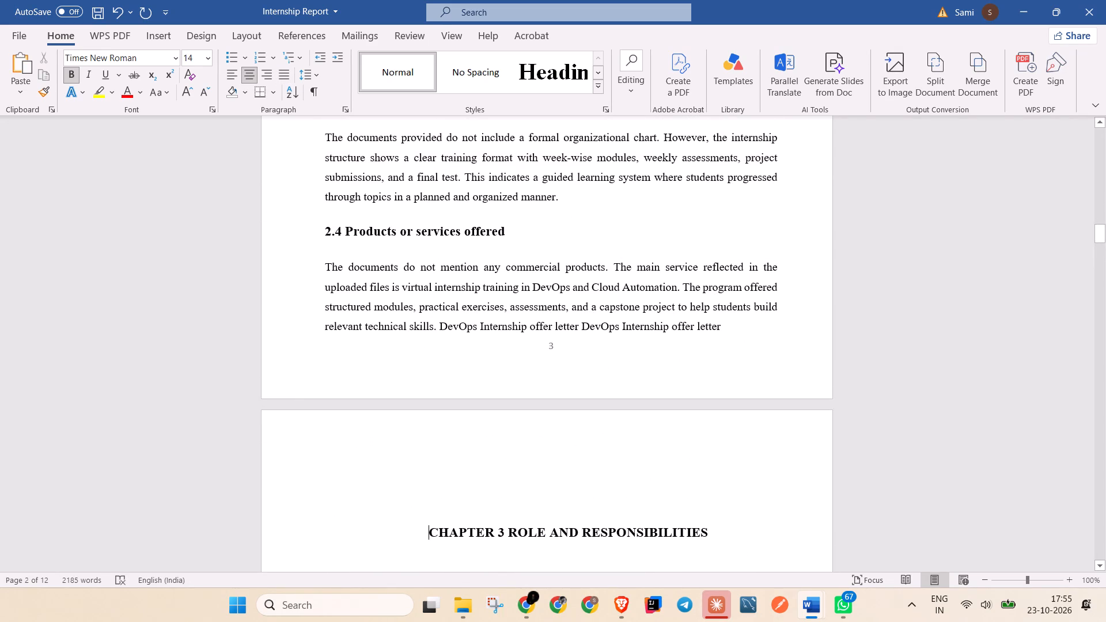
key("BackSpace")
key("BackSpace")
key("BackSpace")
key("BackSpace")
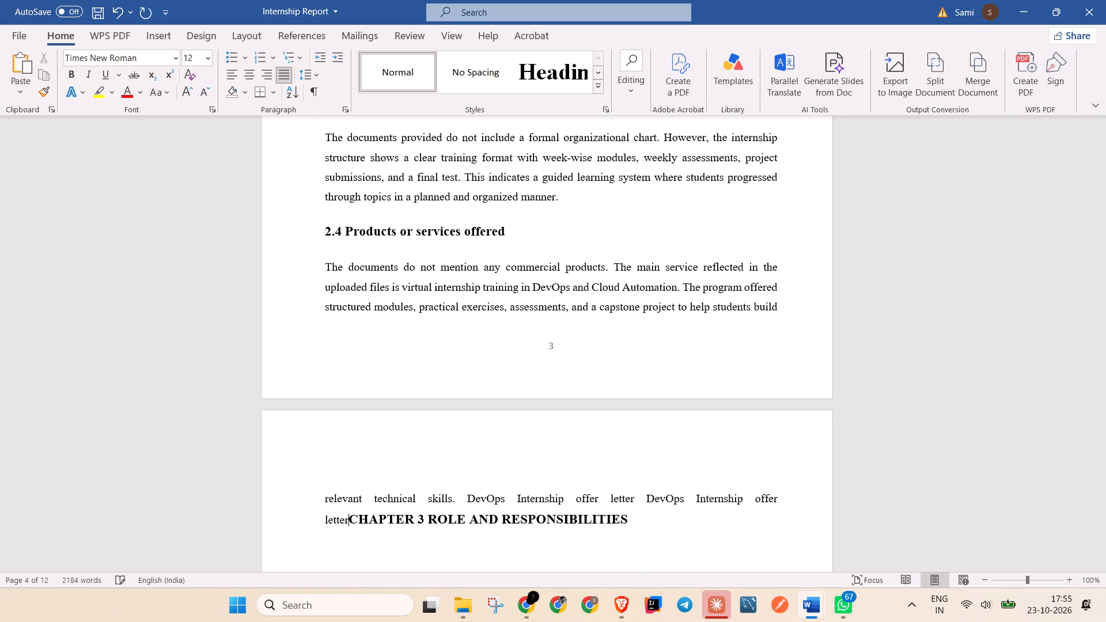
key("Return")
key("ctrl+z")
key("Return")
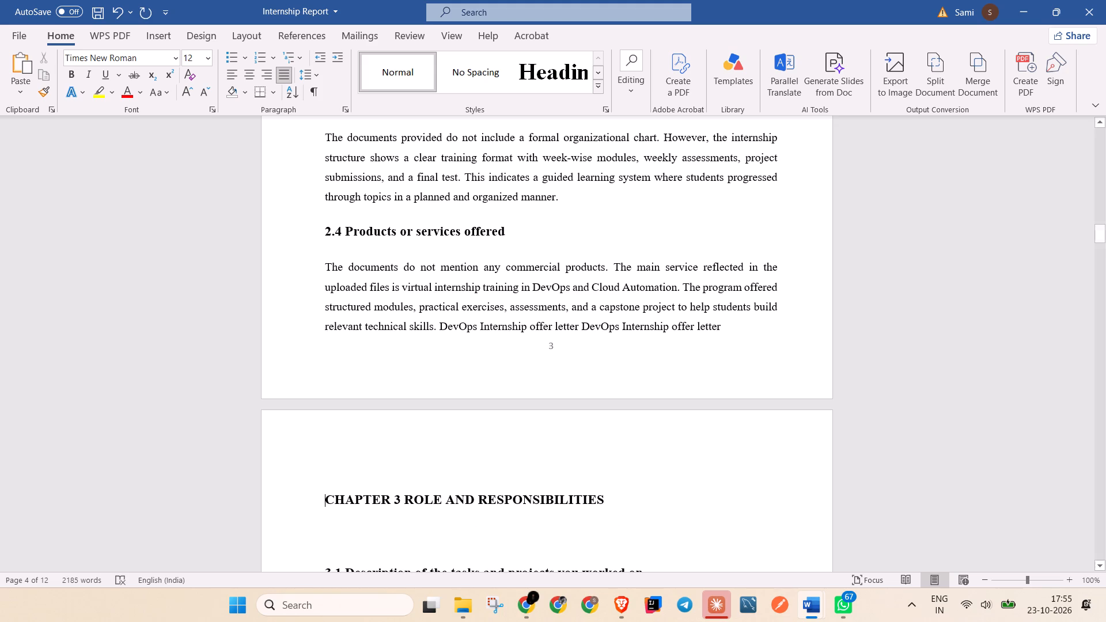
Delete the stray text "DevOps Internship offer letter DevOps Internship offer letter" from the end of the section 2.4 paragraph.
left_click(724, 326)
key("BackSpace")
key("BackSpace")
key("BackSpace")
key("BackSpace")
key("BackSpace")
key("BackSpace")
key("BackSpace")
key("BackSpace")
key("BackSpace")
key("BackSpace")
key("BackSpace")
key("BackSpace")
key("BackSpace")
key("BackSpace")
key("BackSpace")
key("BackSpace")
key("BackSpace")
key("BackSpace")
key("BackSpace")
key("BackSpace")
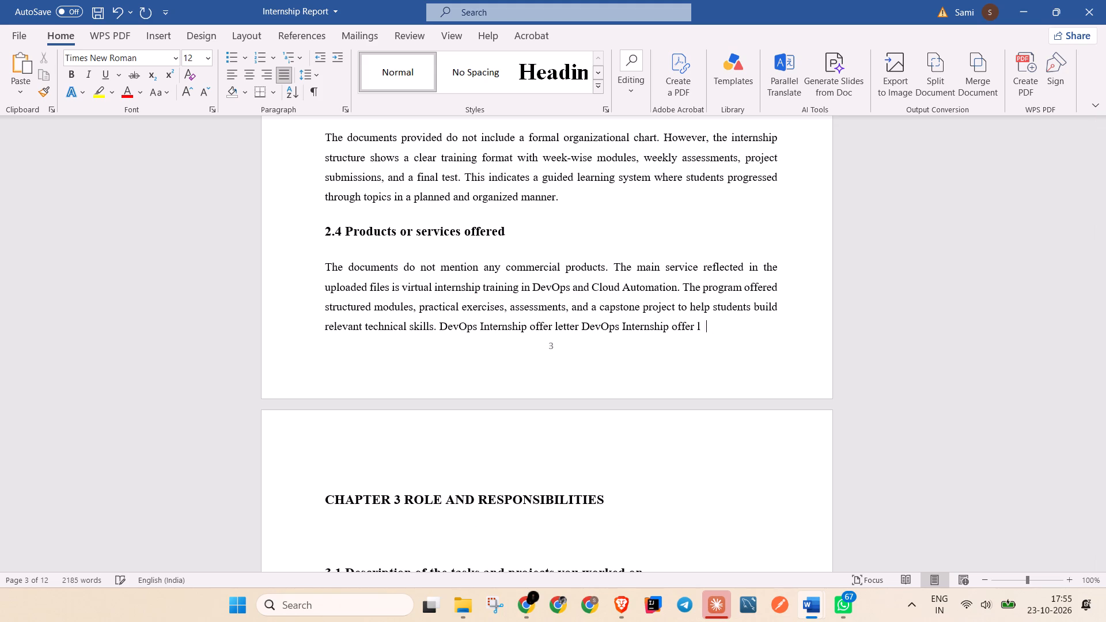
key("BackSpace")
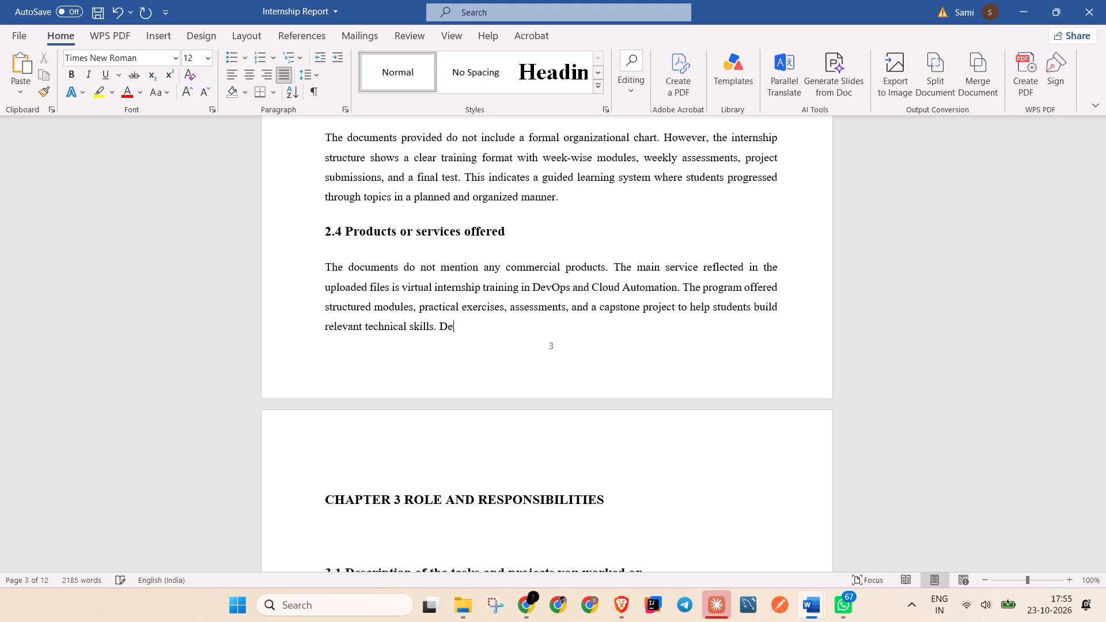
key("BackSpace")
key("BackSpace")
Centre the CHAPTER 3 ROLE AND RESPONSIBILITIES heading.
scroll(797, 469, "down", 2)
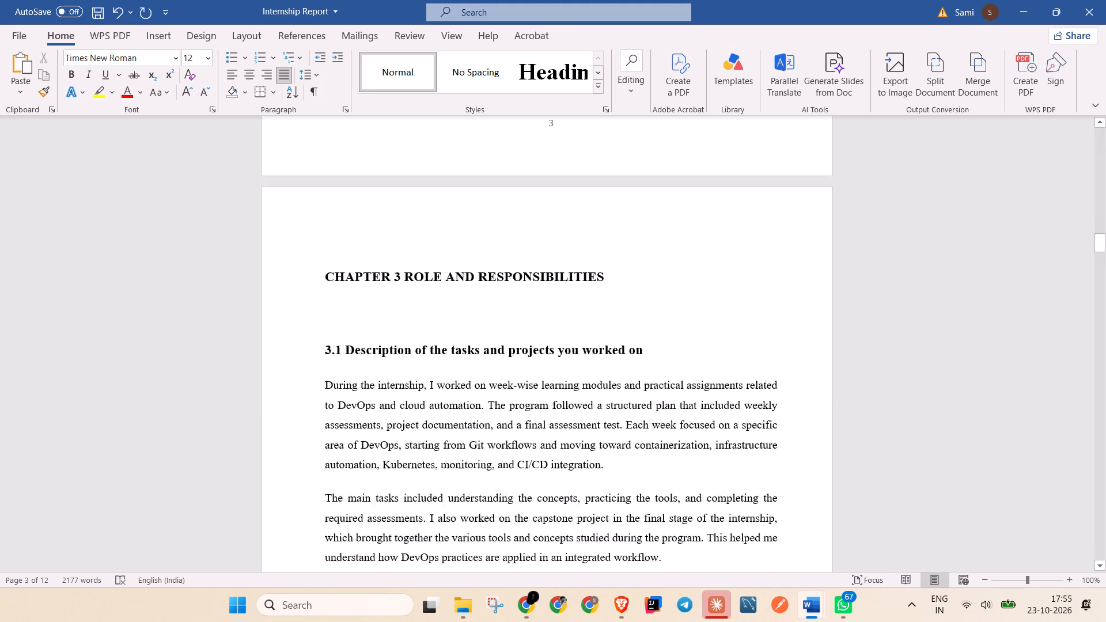
left_click(323, 197)
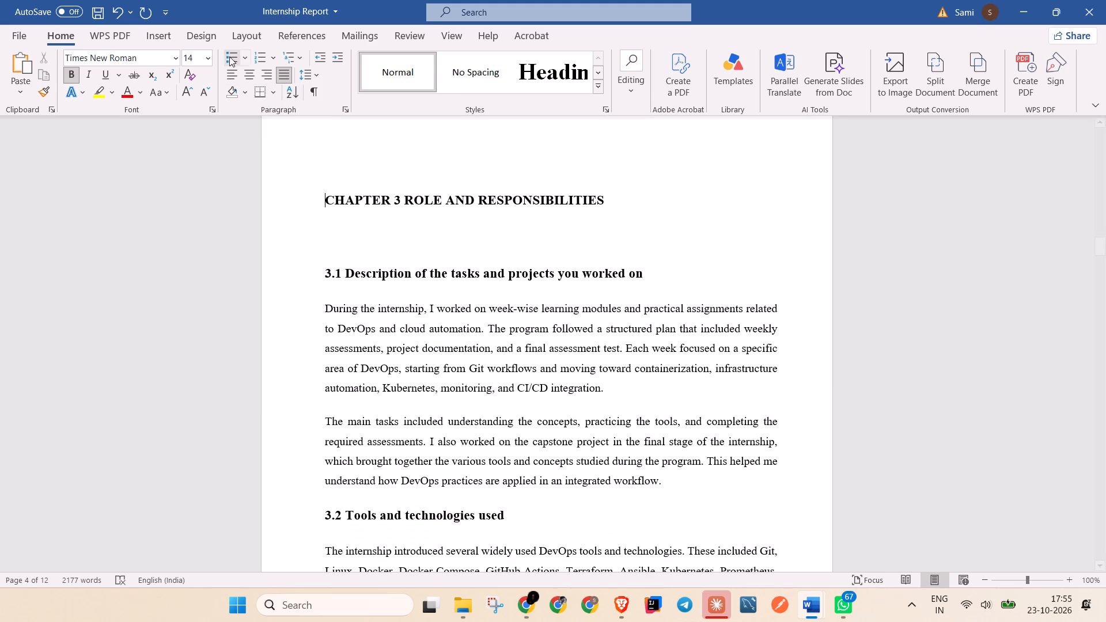
left_click(247, 71)
Remove the blank lines above the CHAPTER 4 WEEKLY LOG OF ACTIVITIES heading and centre it on the page's first line.
scroll(448, 262, "down", 2)
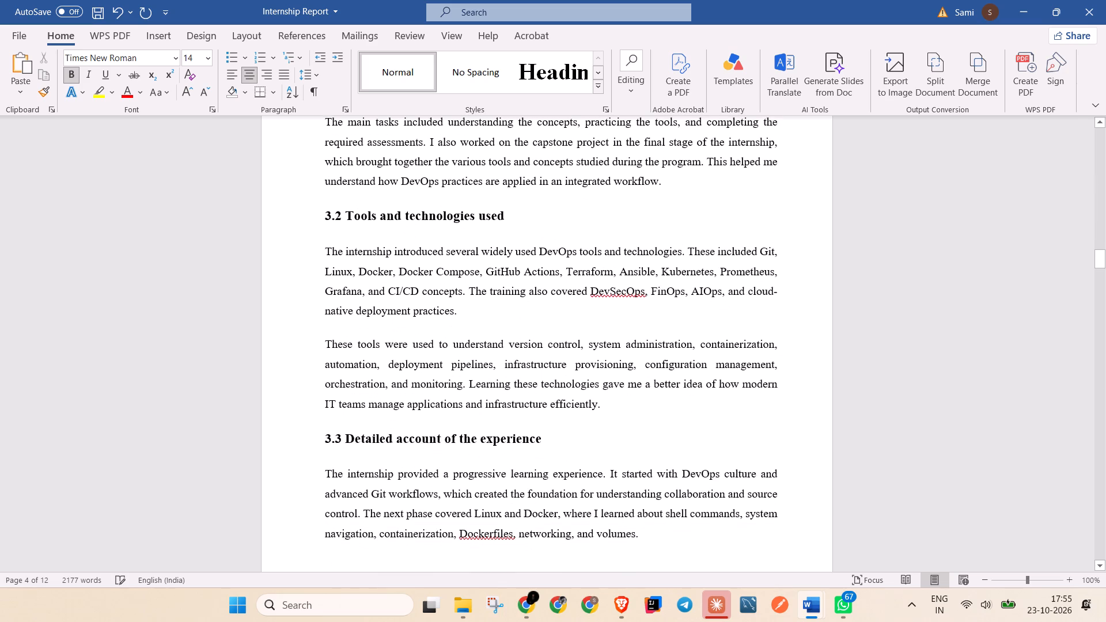
scroll(445, 272, "down", 8)
scroll(442, 280, "up", 2)
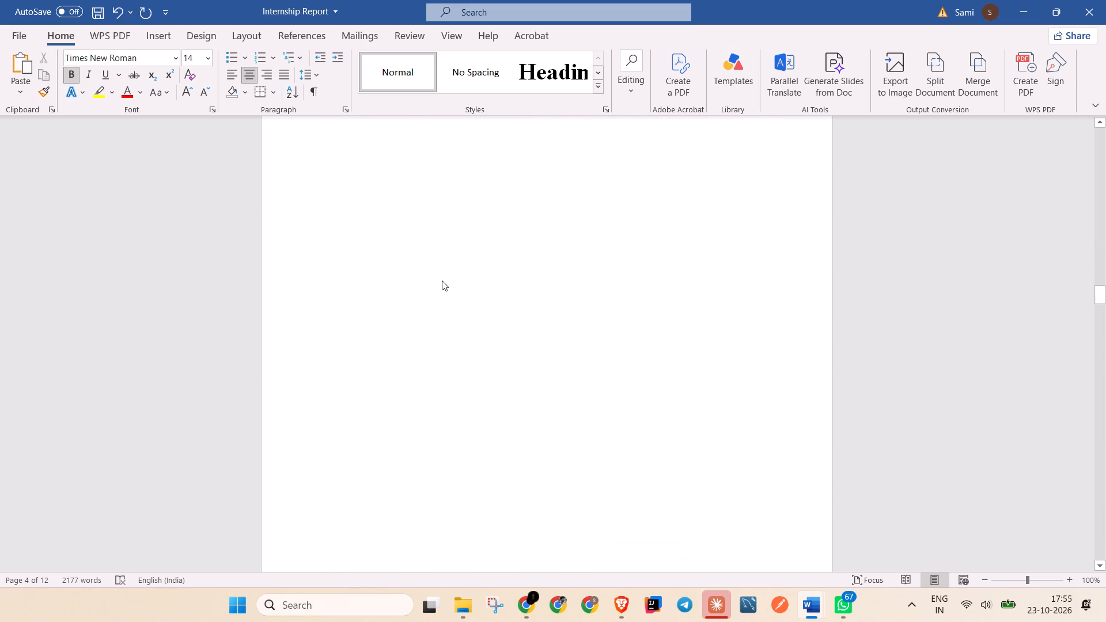
scroll(442, 280, "up", 2)
scroll(459, 279, "down", 4)
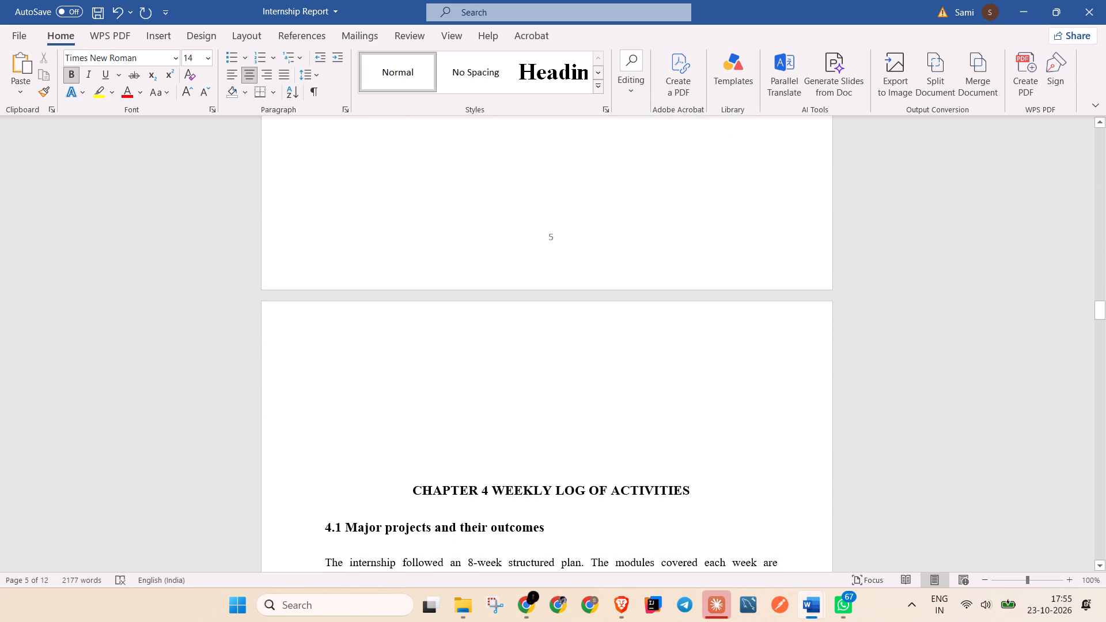
left_click(414, 483)
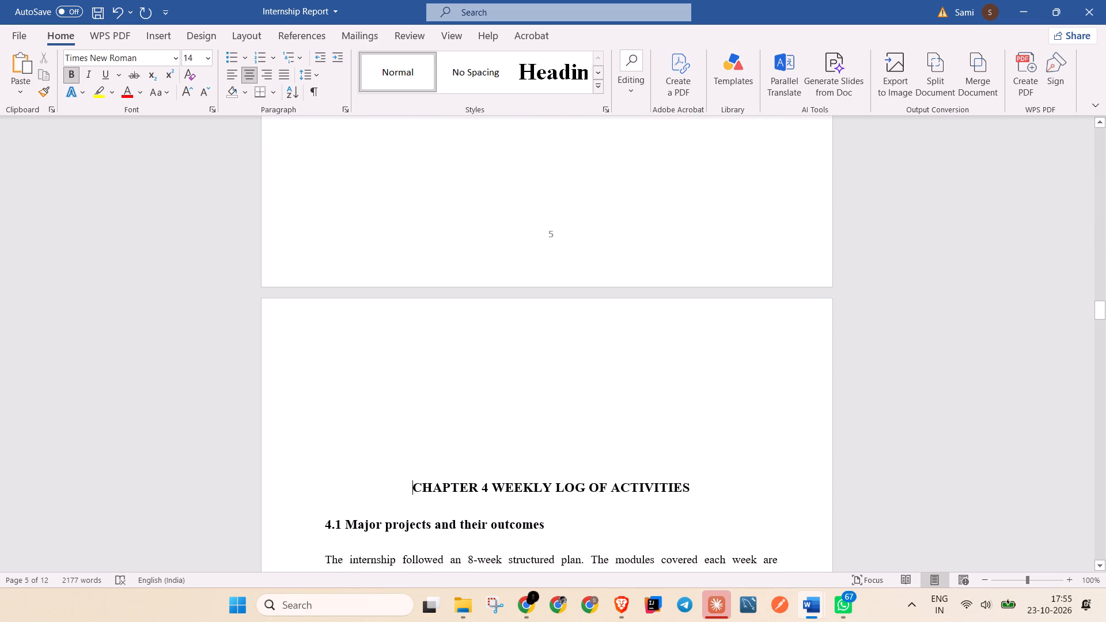
key("BackSpace")
key("BackSpace")
key("BackSpace")
key("BackSpace")
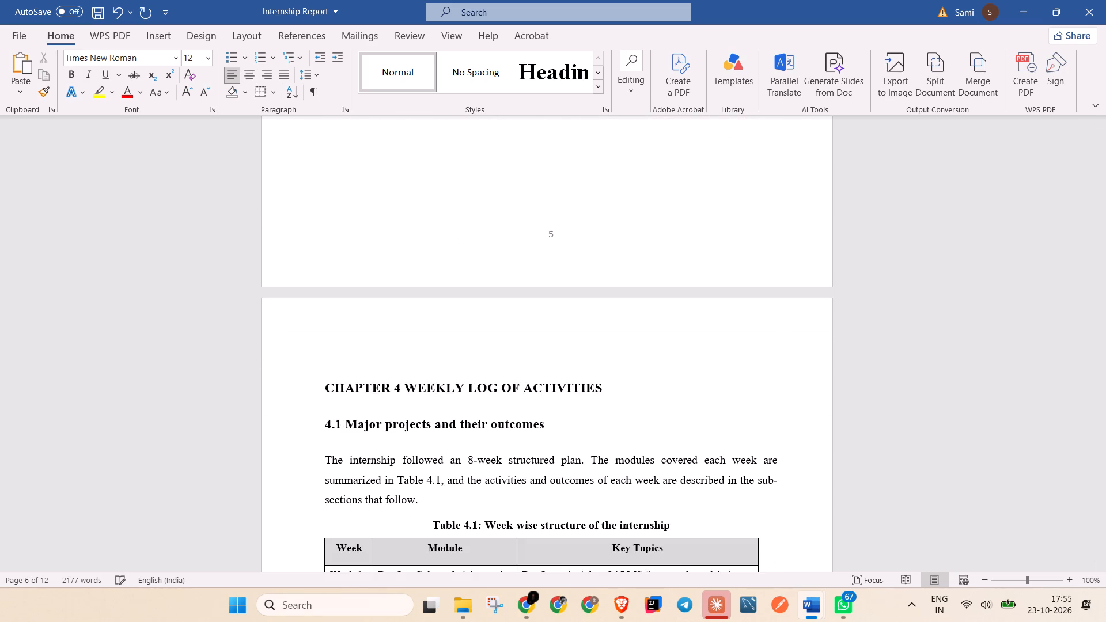
key("BackSpace")
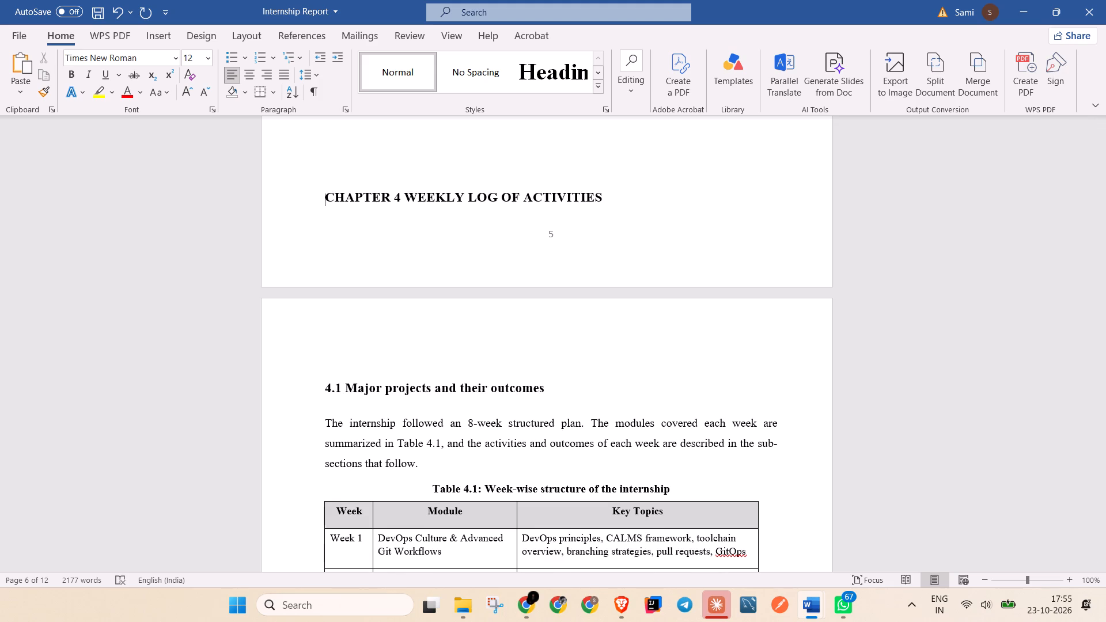
key("Return")
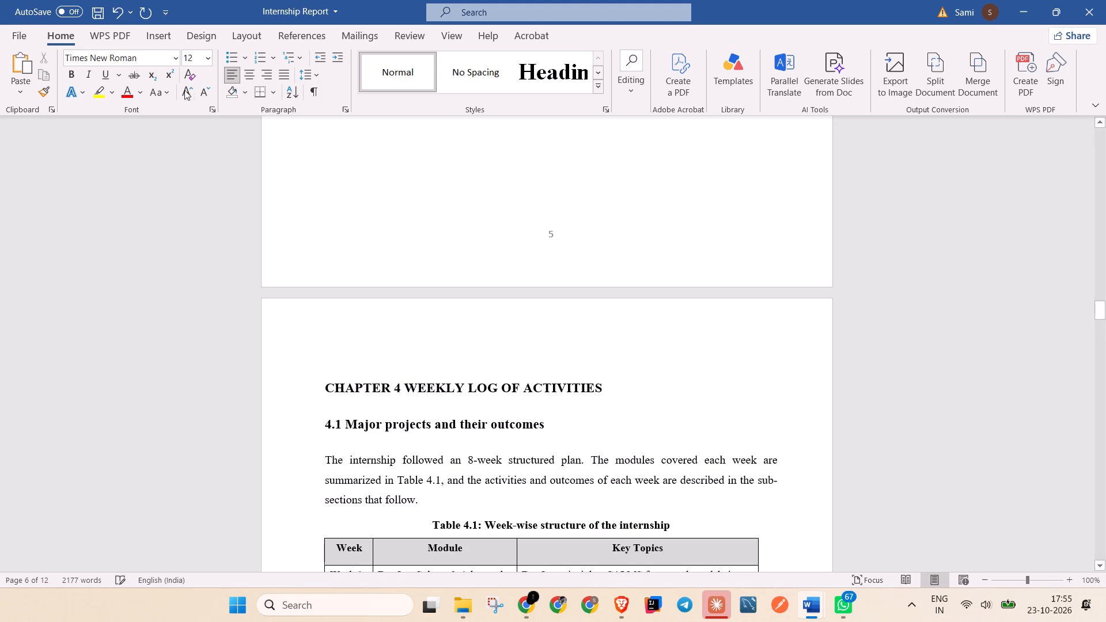
left_click(248, 73)
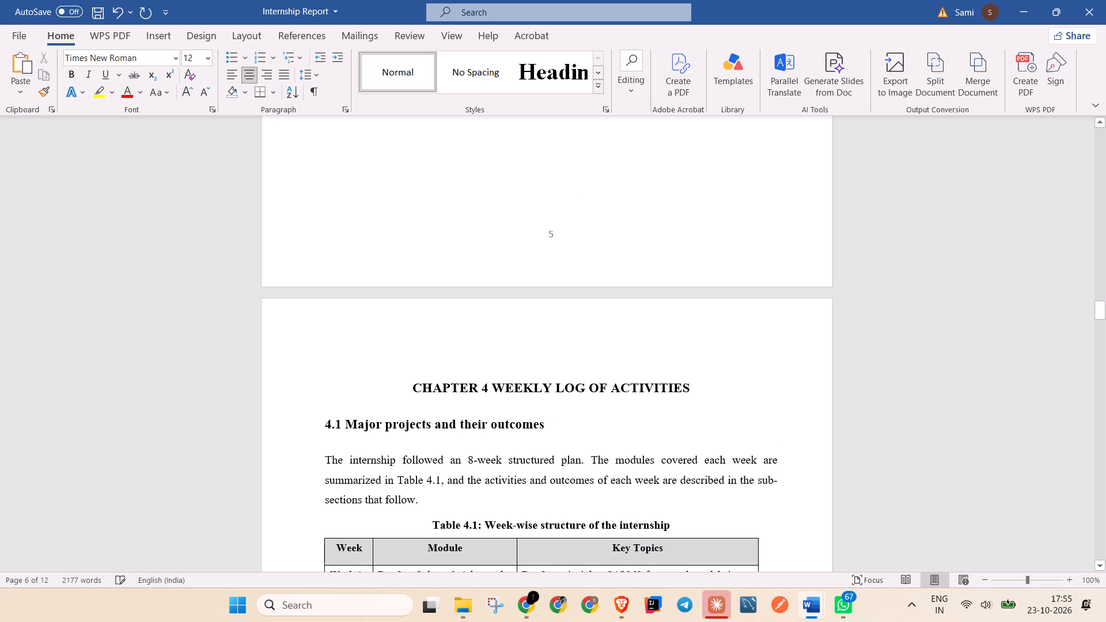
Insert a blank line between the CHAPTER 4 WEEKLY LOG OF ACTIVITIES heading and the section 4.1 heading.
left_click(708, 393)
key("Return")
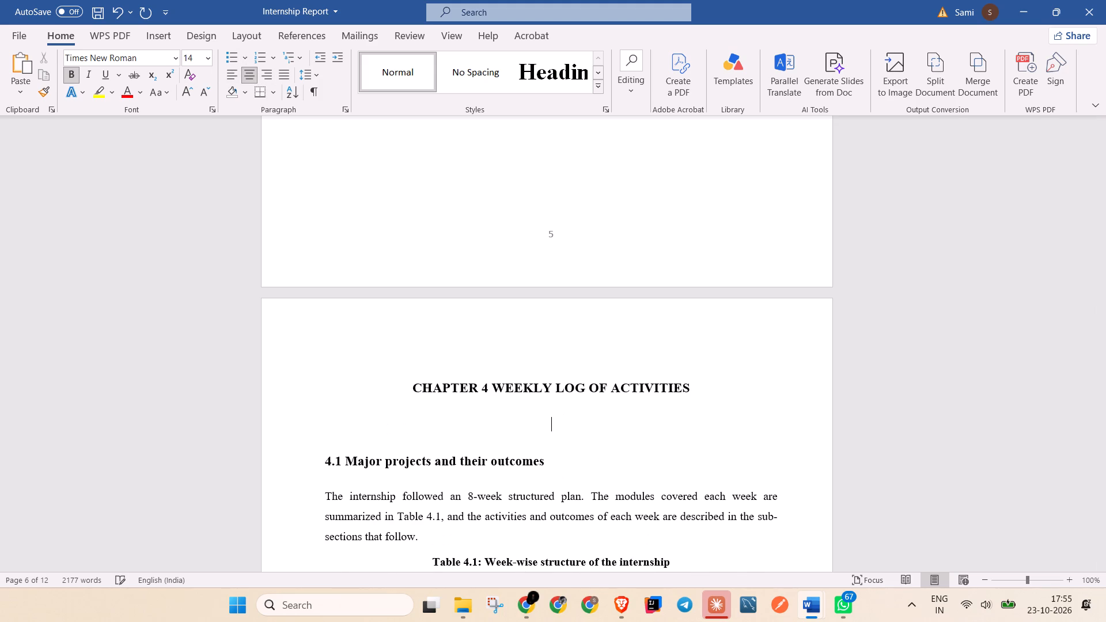
Remove the blank line between Table 4.1 and the 4.1.1 Week 1 heading.
scroll(671, 340, "down", 2)
scroll(497, 396, "down", 3)
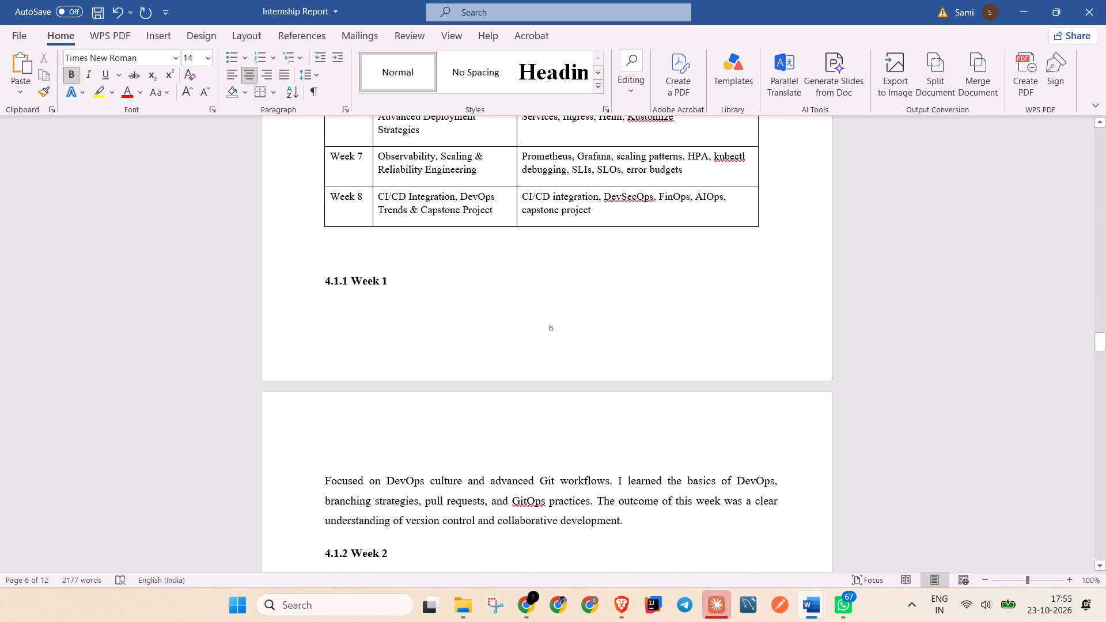
left_click(323, 282)
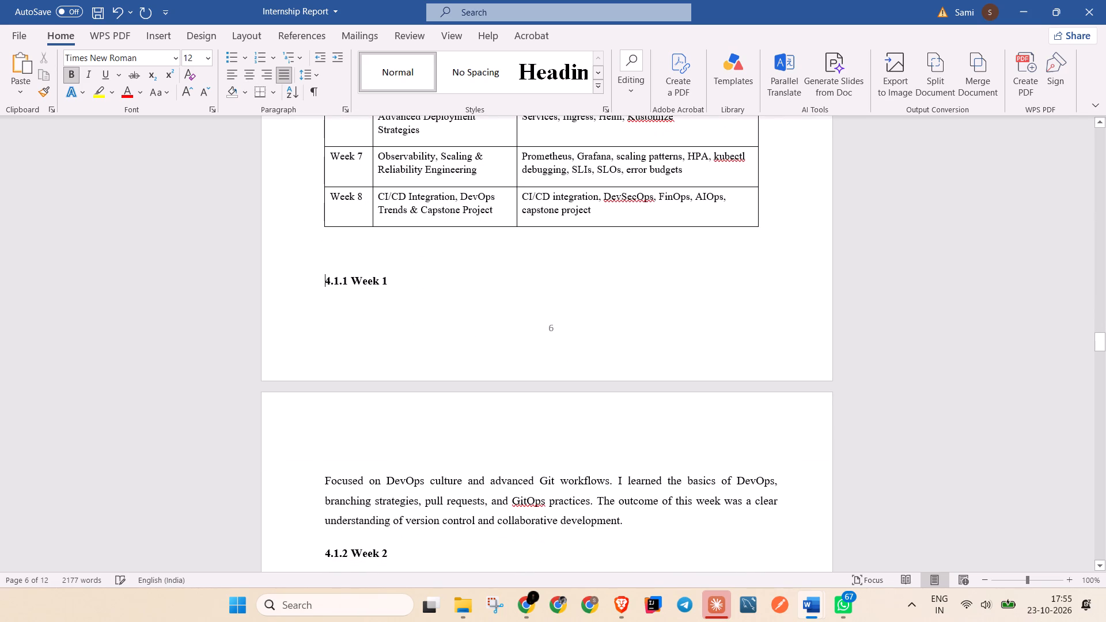
key("BackSpace")
key("Down")
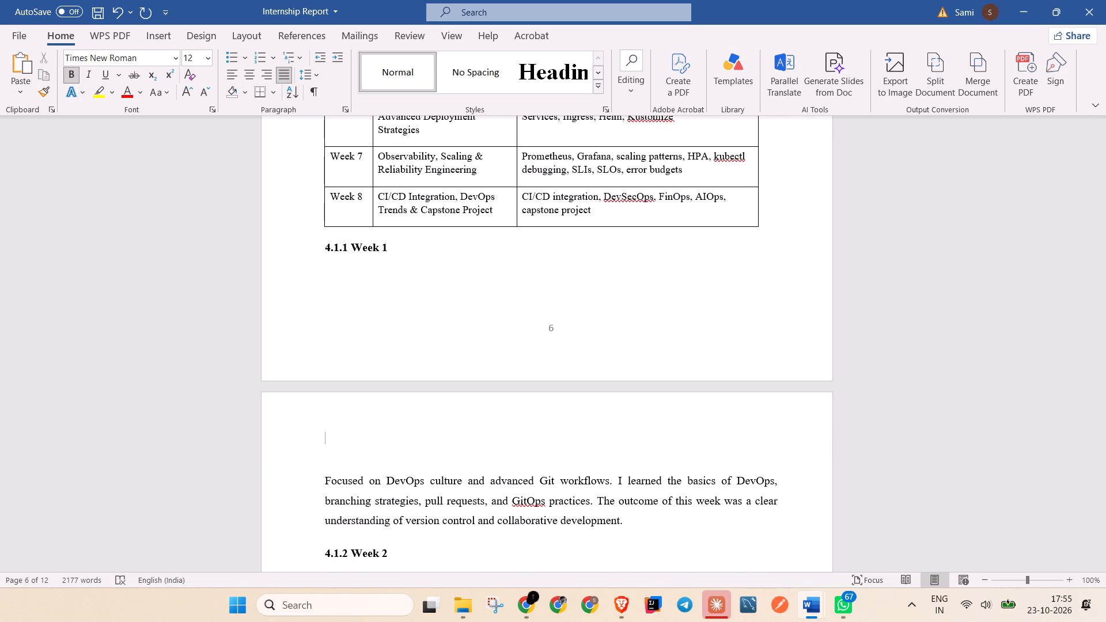
key("Up")
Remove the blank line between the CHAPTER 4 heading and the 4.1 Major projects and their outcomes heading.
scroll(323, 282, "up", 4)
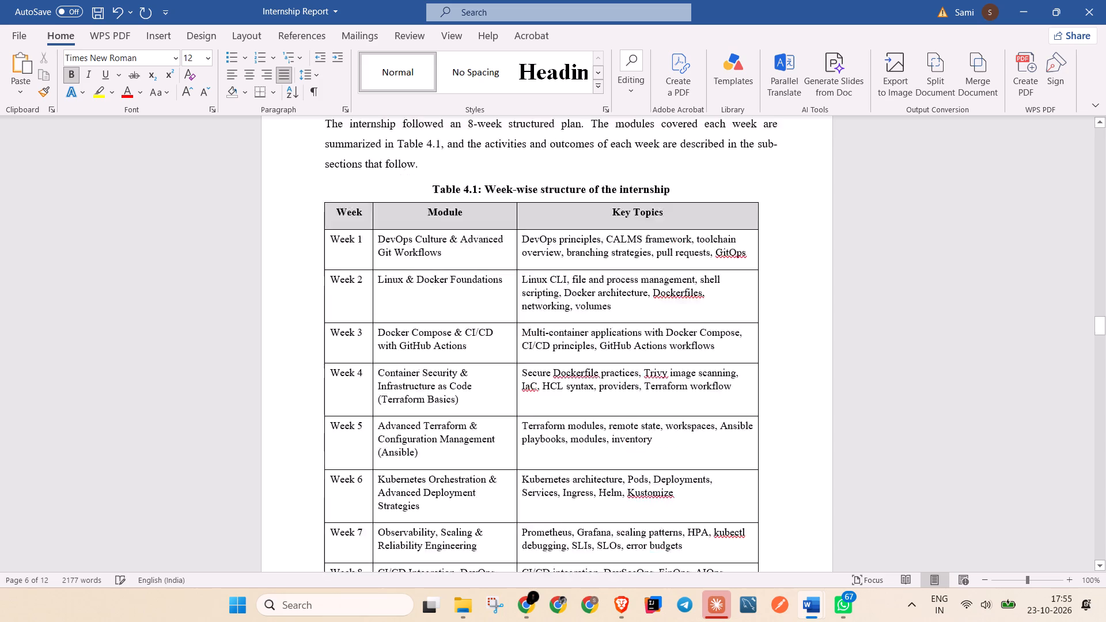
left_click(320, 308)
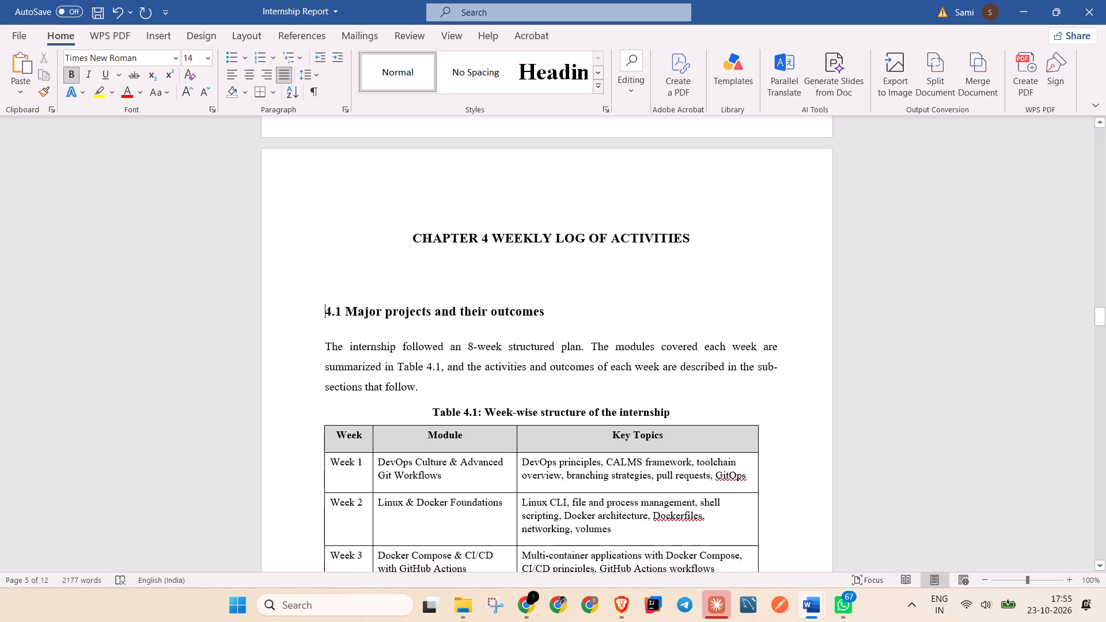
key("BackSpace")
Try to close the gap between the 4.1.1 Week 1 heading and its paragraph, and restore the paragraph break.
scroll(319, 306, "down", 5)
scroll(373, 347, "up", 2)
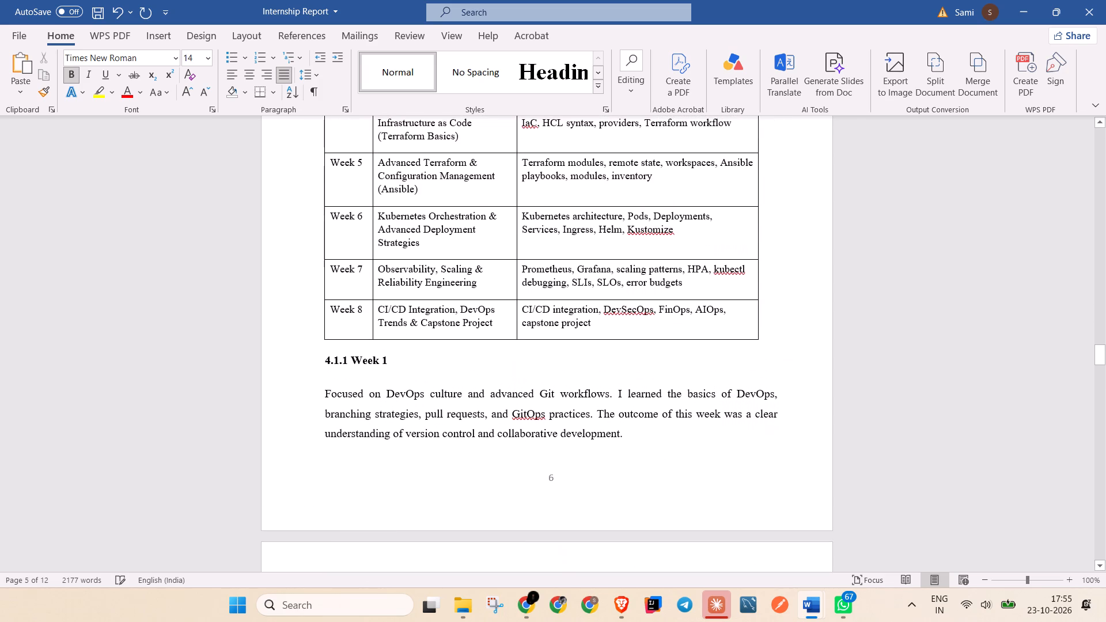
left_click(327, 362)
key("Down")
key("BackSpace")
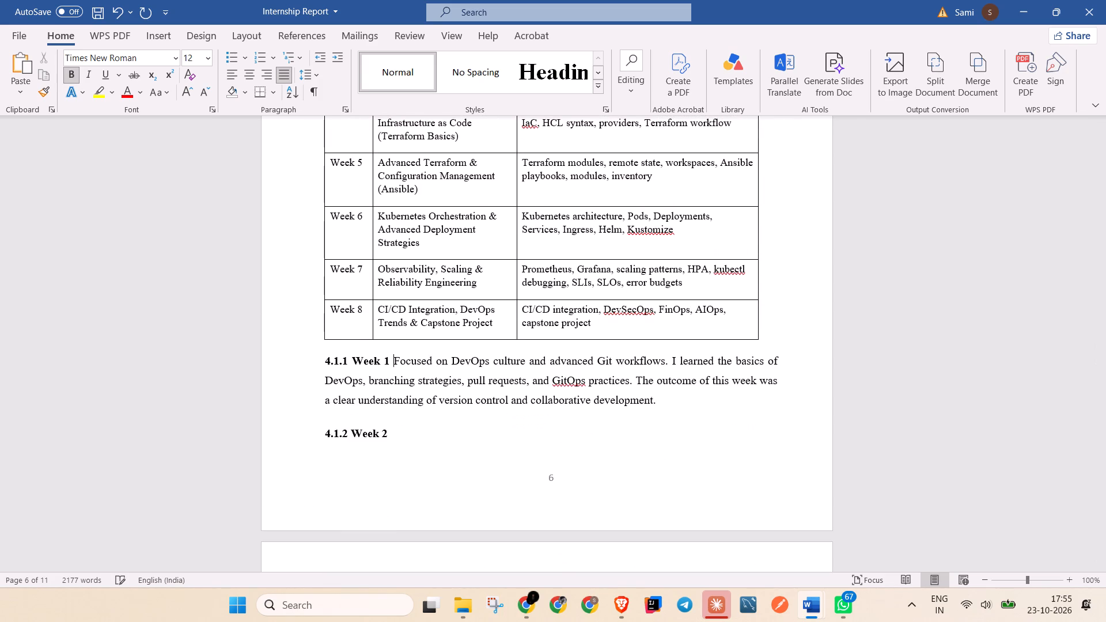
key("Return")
Remove the blank line above the 4.1.6 Week 6 heading.
scroll(346, 376, "down", 4)
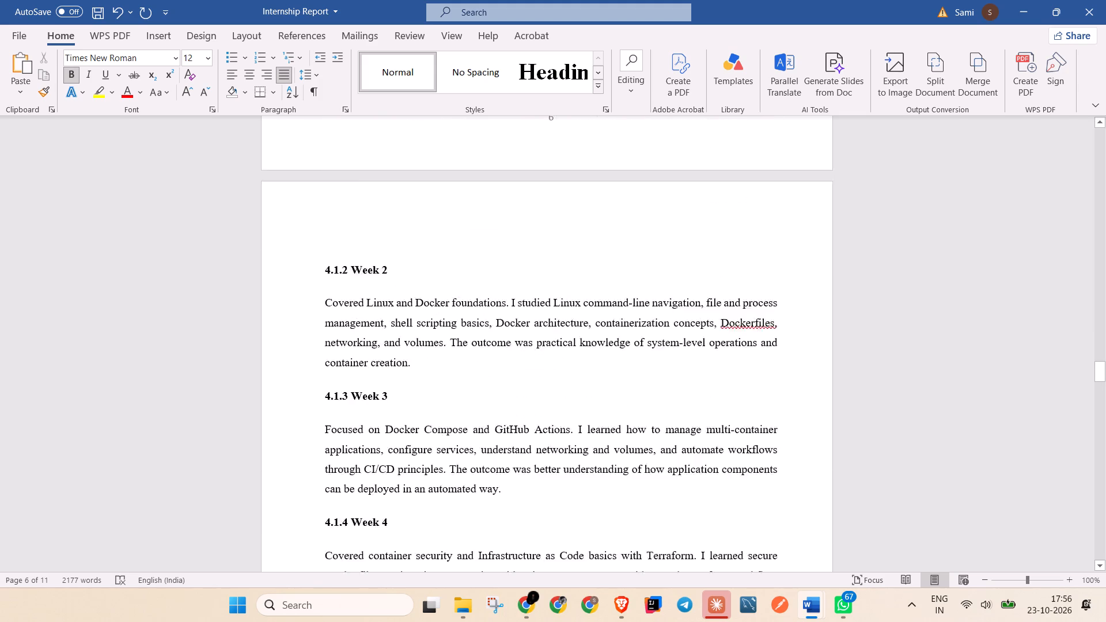
scroll(354, 396, "down", 3)
scroll(354, 396, "up", 2)
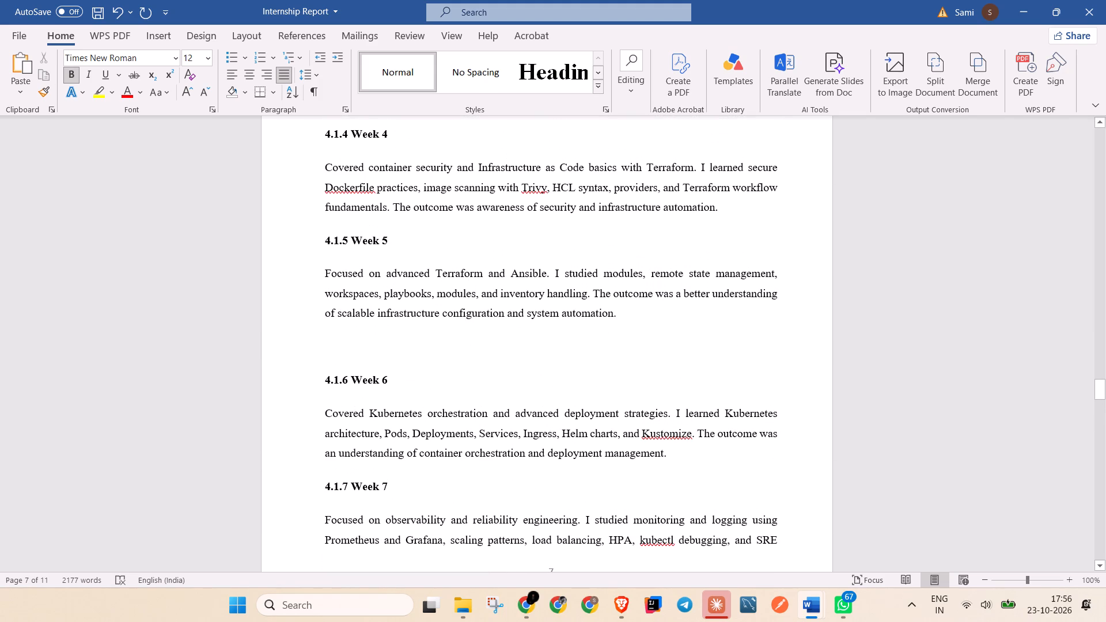
left_click(323, 382)
key("BackSpace")
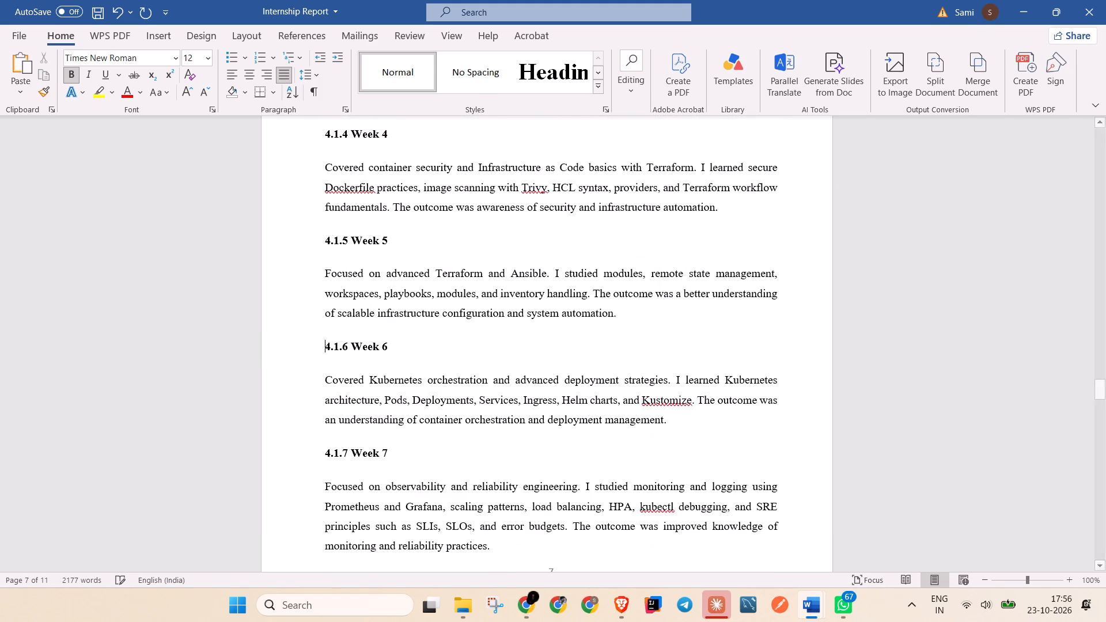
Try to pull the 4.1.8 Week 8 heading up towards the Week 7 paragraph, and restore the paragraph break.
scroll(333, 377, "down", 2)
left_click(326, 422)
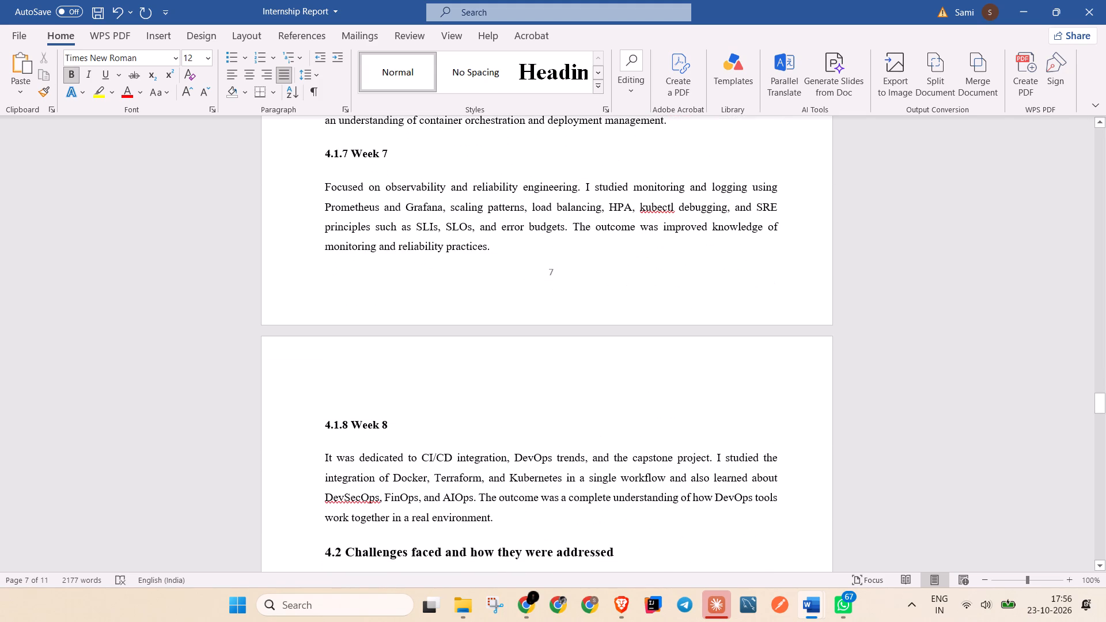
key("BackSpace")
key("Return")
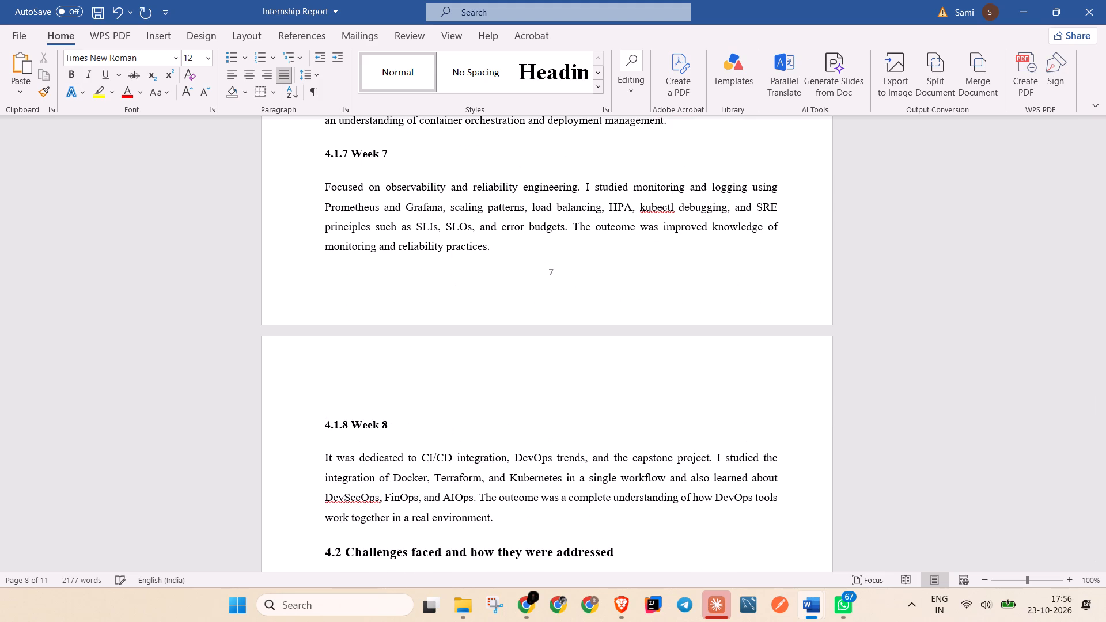
Remove the blank line above the CHAPTER 5 SKILLS ACQUIRED heading, keeping the heading at the top of its own page.
scroll(302, 409, "down", 2)
scroll(387, 397, "down", 4)
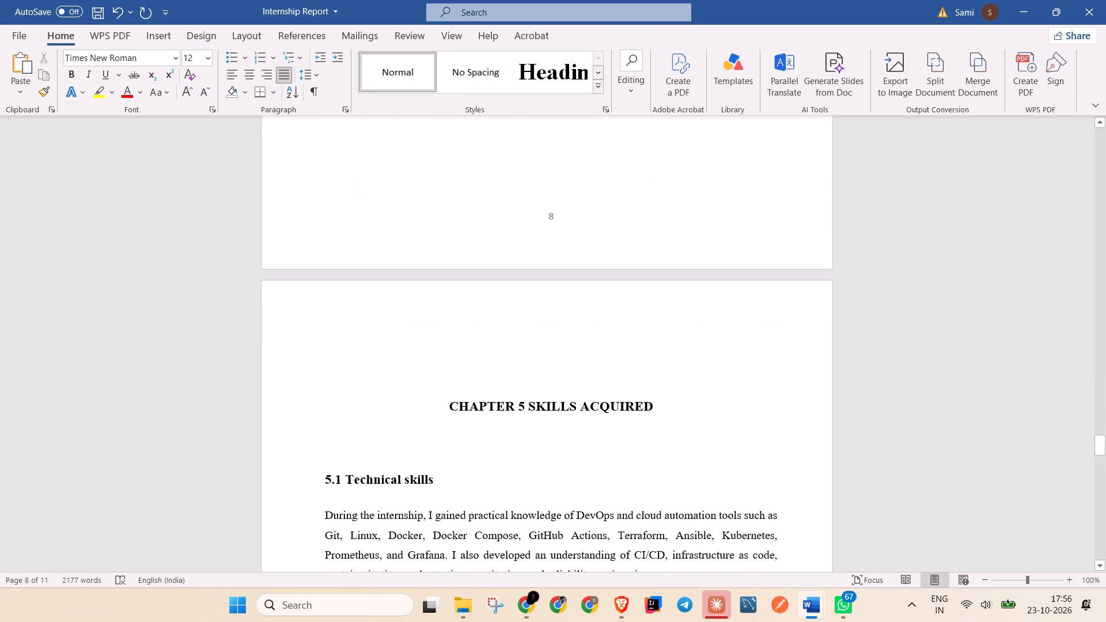
scroll(383, 400, "down", 1)
left_click(453, 259)
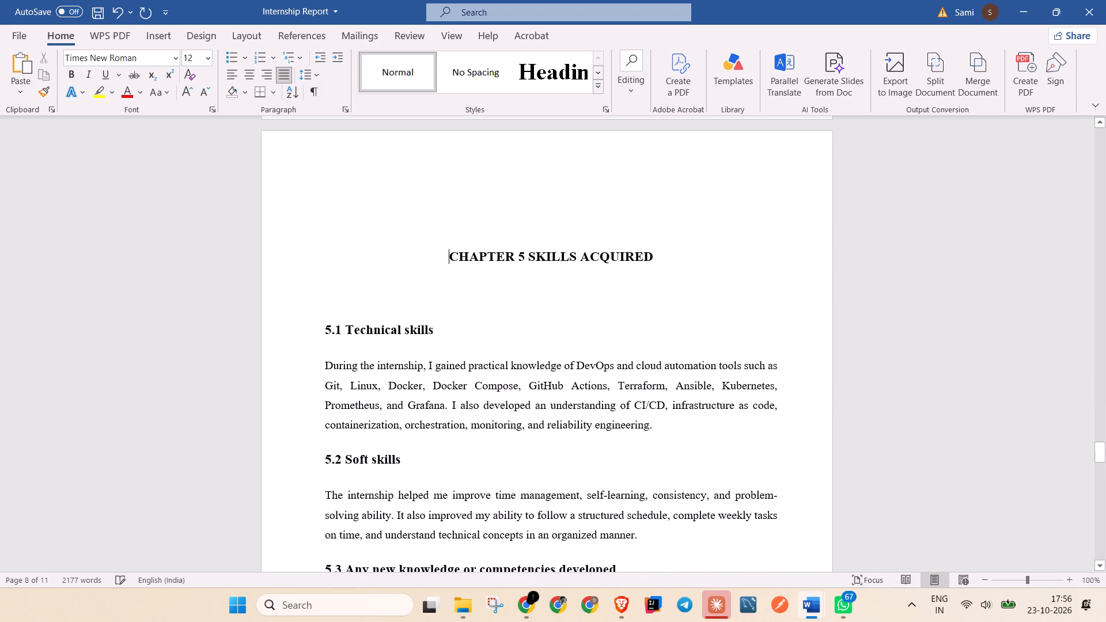
key("BackSpace")
key("BackSpace")
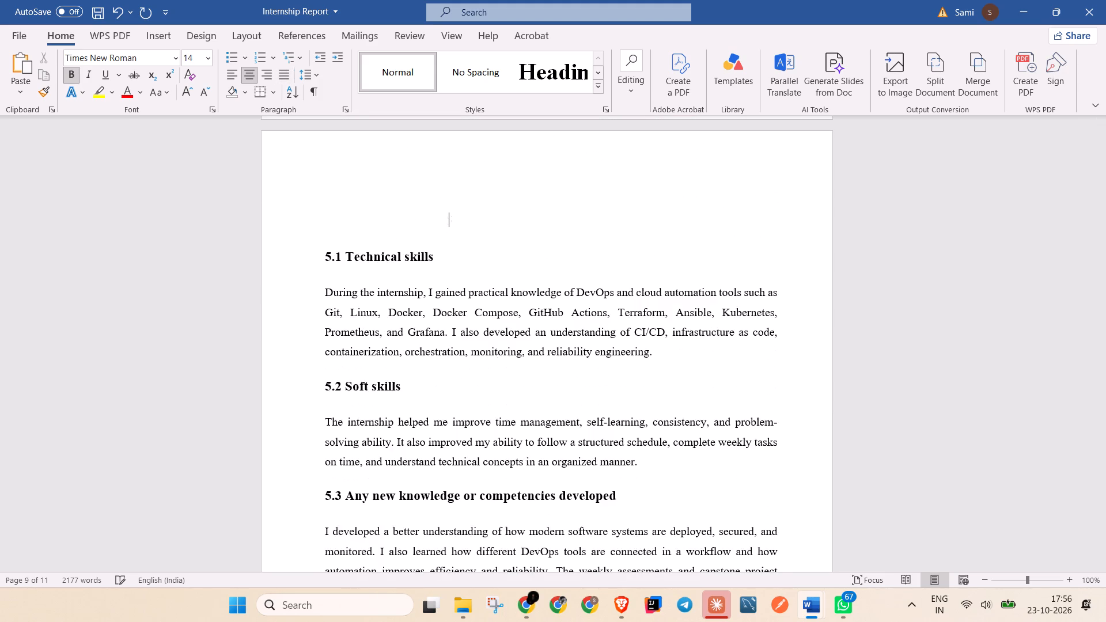
key("Return")
Remove the blank line above the CHAPTER 6 CONCLUSION heading, keeping the heading at the top of its own page.
scroll(456, 276, "down", 5)
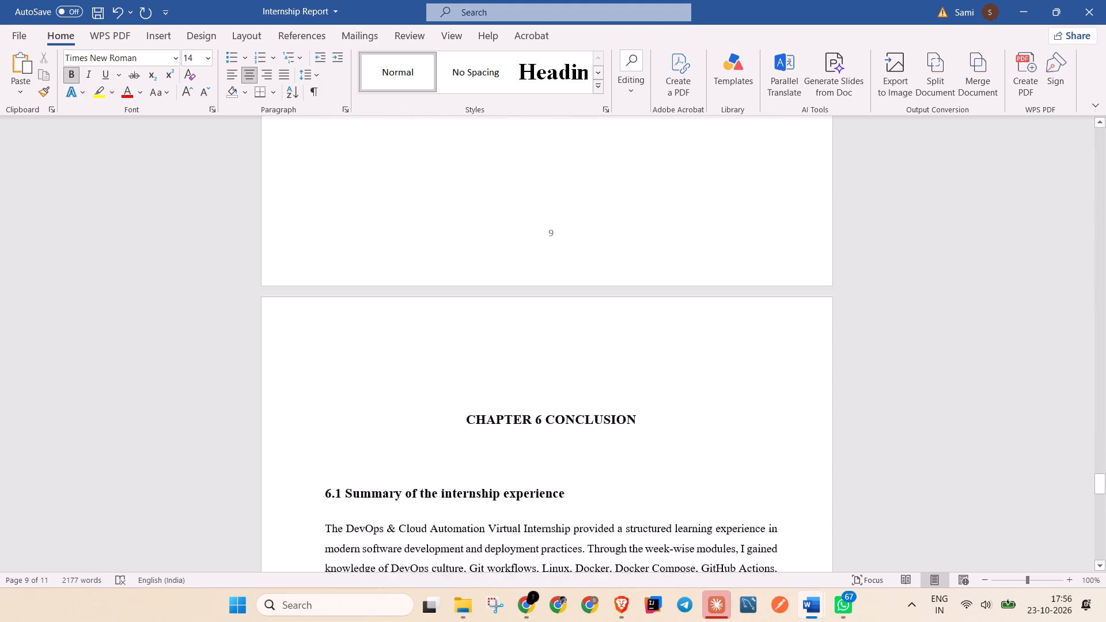
scroll(448, 292, "down", 1)
left_click(463, 198)
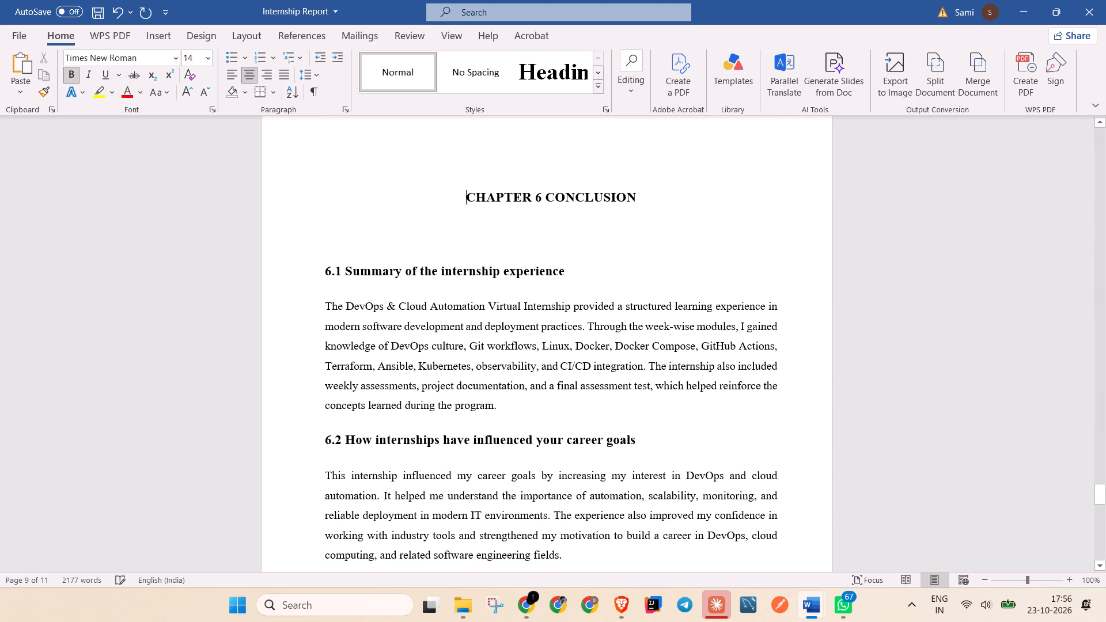
key("BackSpace")
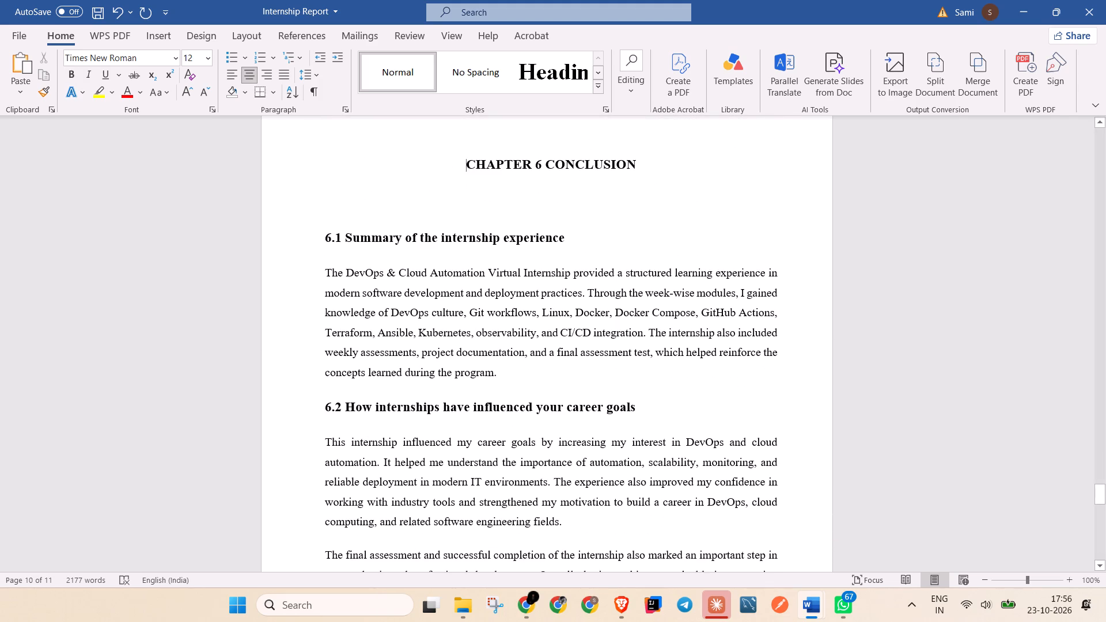
scroll(463, 197, "up", 1)
key("BackSpace")
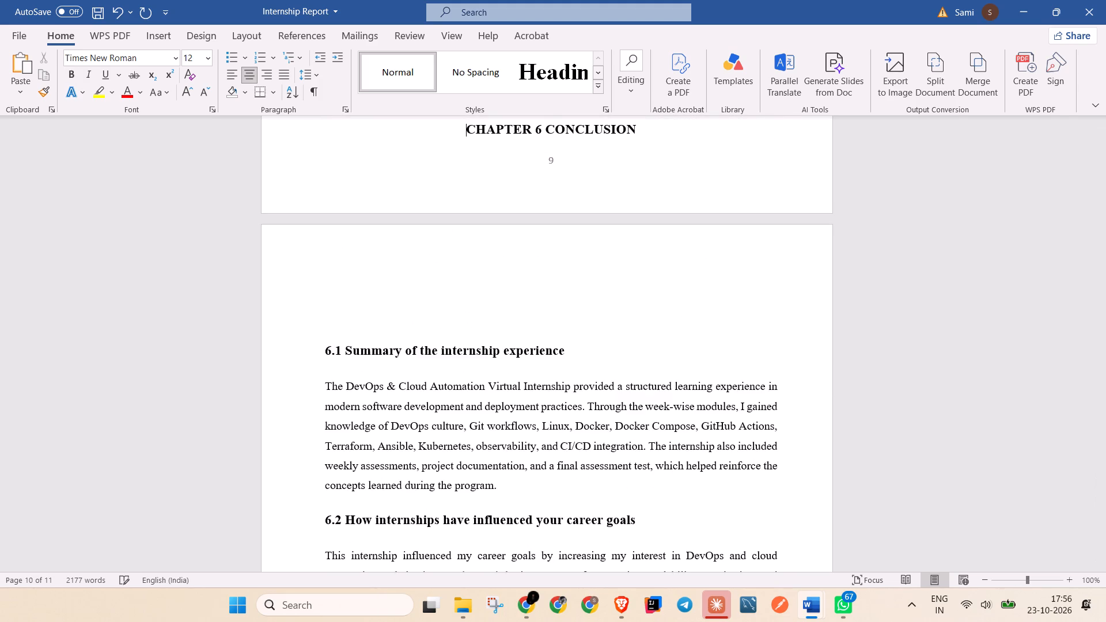
key("Return")
Remove the blank line above the CHAPTER 7 REFERENCES heading, keeping the heading at the top of its own page.
scroll(464, 318, "down", 5)
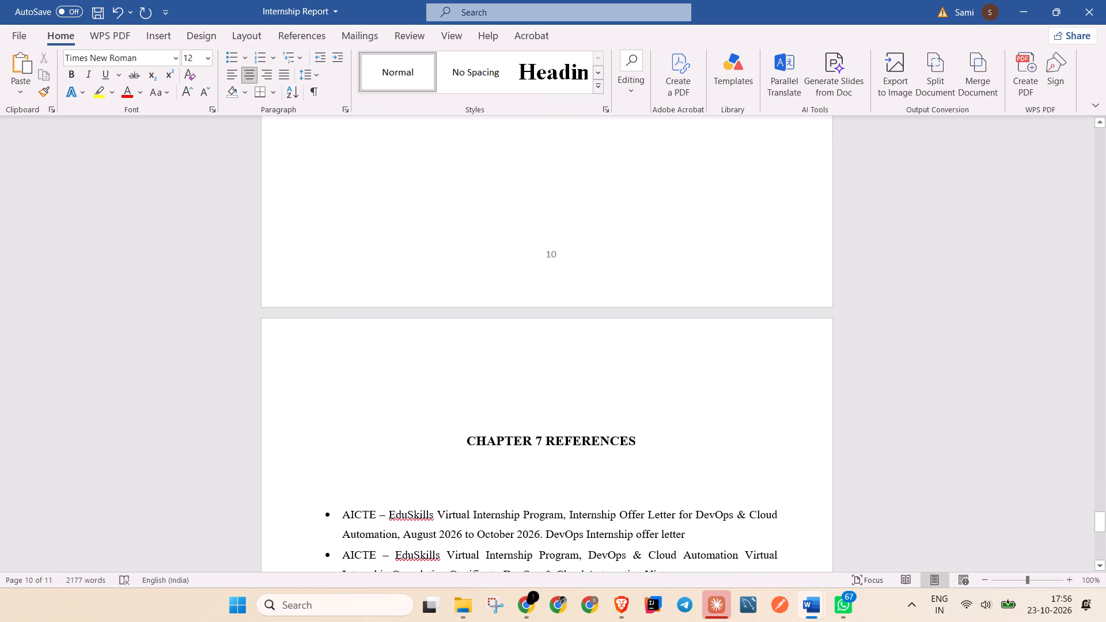
left_click(469, 443)
key("BackSpace")
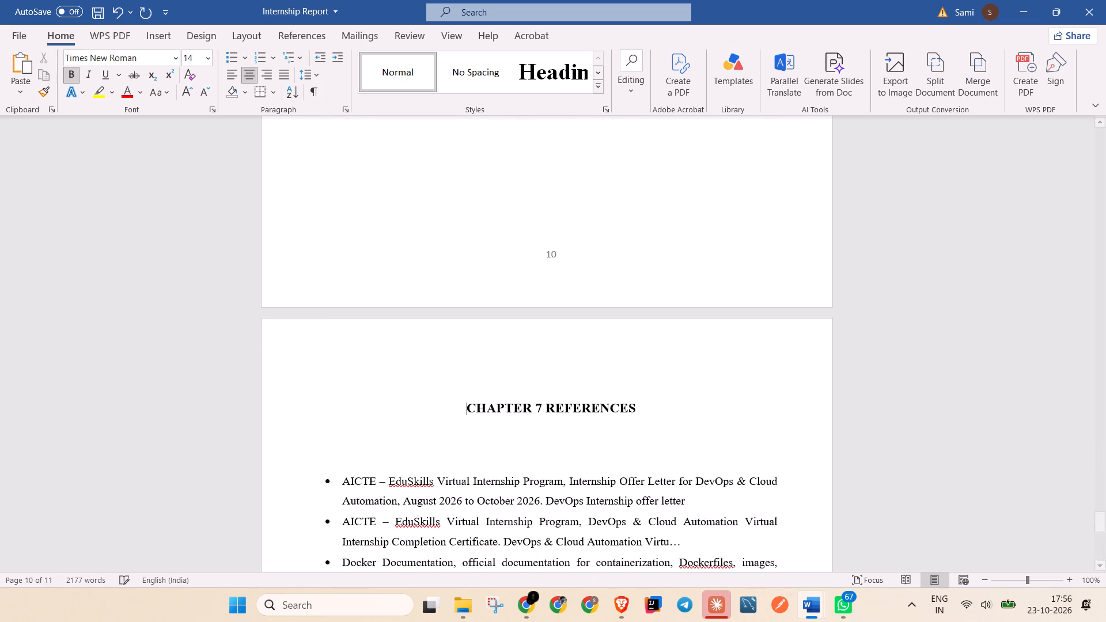
key("BackSpace")
key("Return")
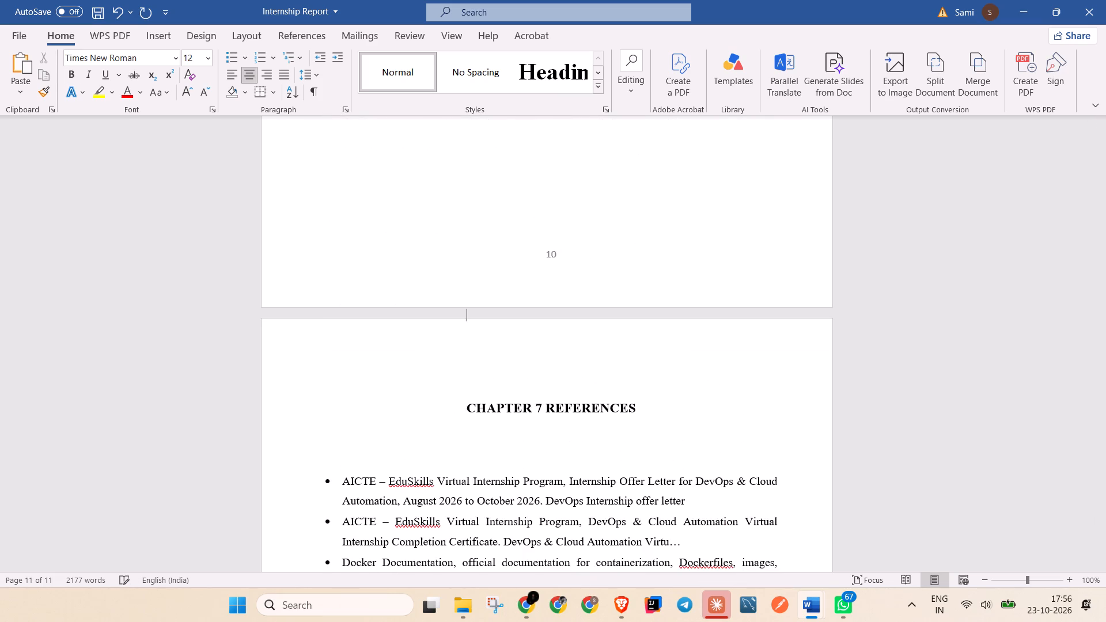
Review the page layout and heading spacing from the CHAPTER 7 references back to the start of CHAPTER 4.
scroll(465, 436, "up", 1)
scroll(477, 424, "down", 7)
scroll(485, 435, "up", 3)
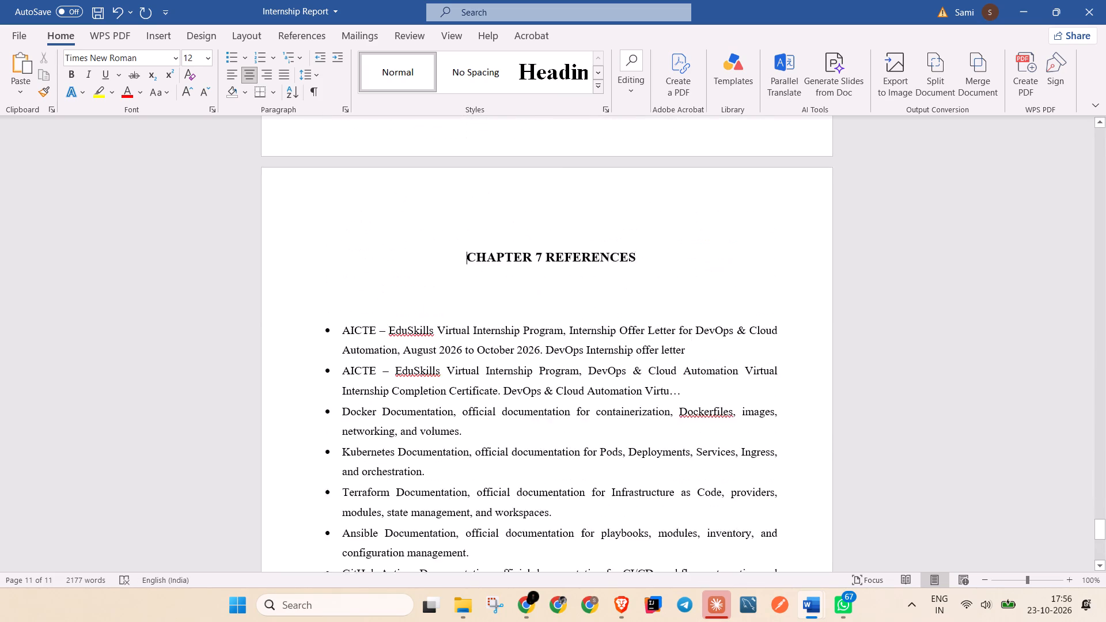
scroll(486, 435, "up", 3)
scroll(486, 435, "down", 9)
scroll(486, 435, "up", 4)
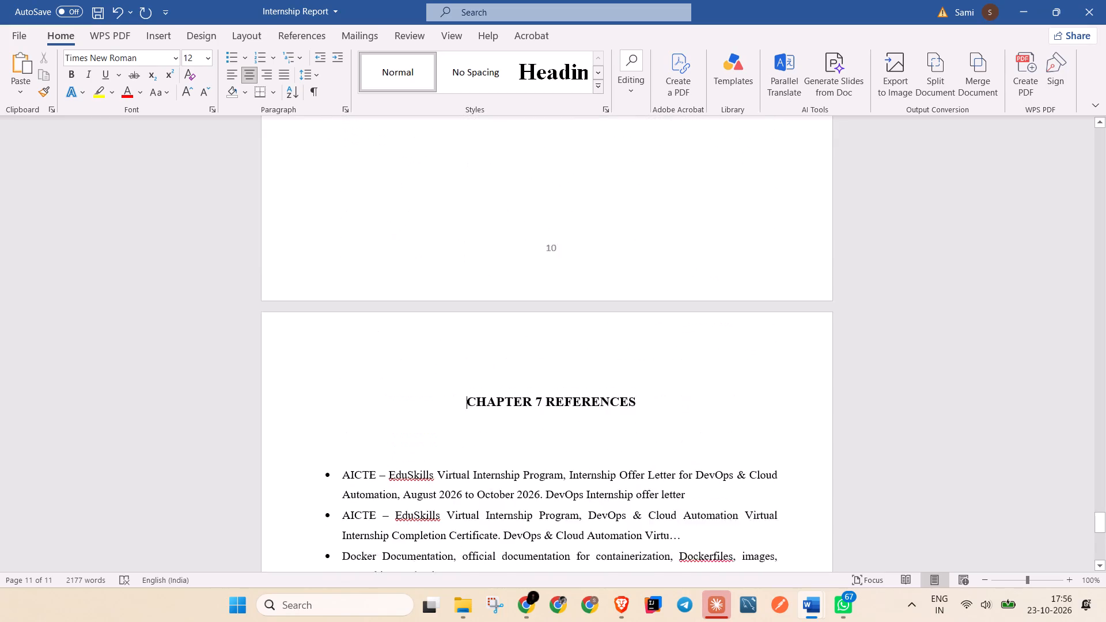
scroll(486, 435, "up", 6)
scroll(486, 435, "down", 2)
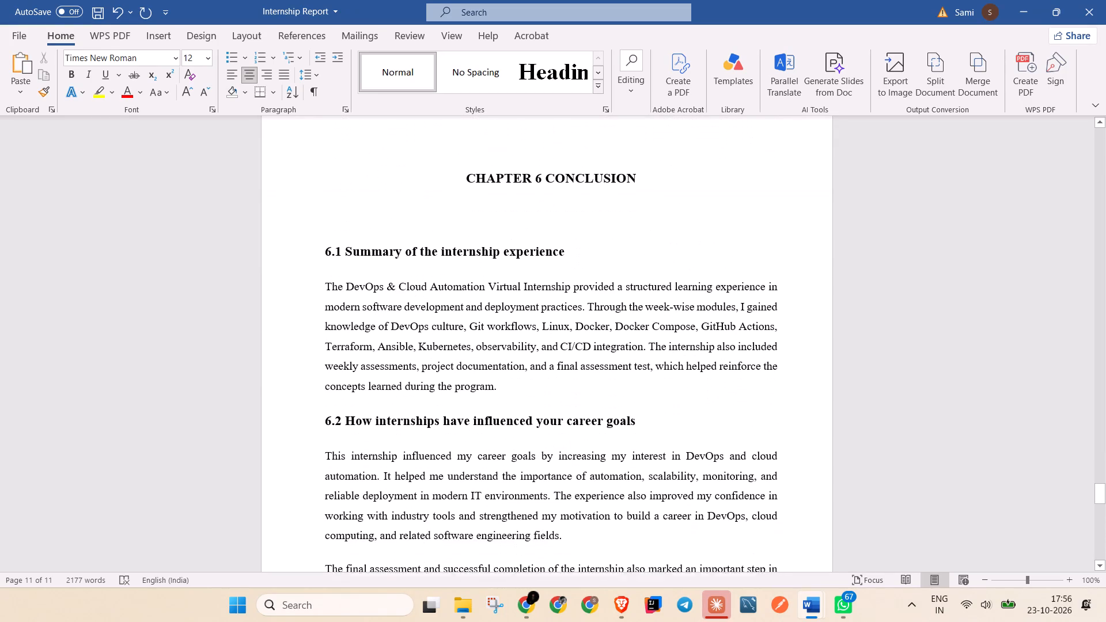
scroll(460, 297, "up", 3)
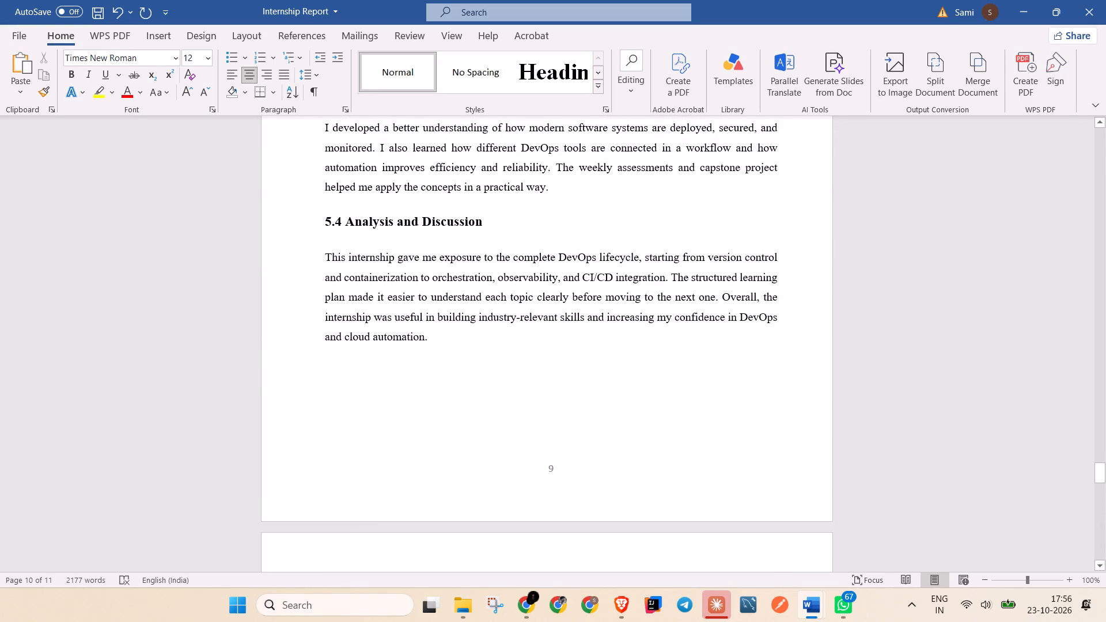
scroll(461, 342, "up", 4)
scroll(449, 405, "up", 2)
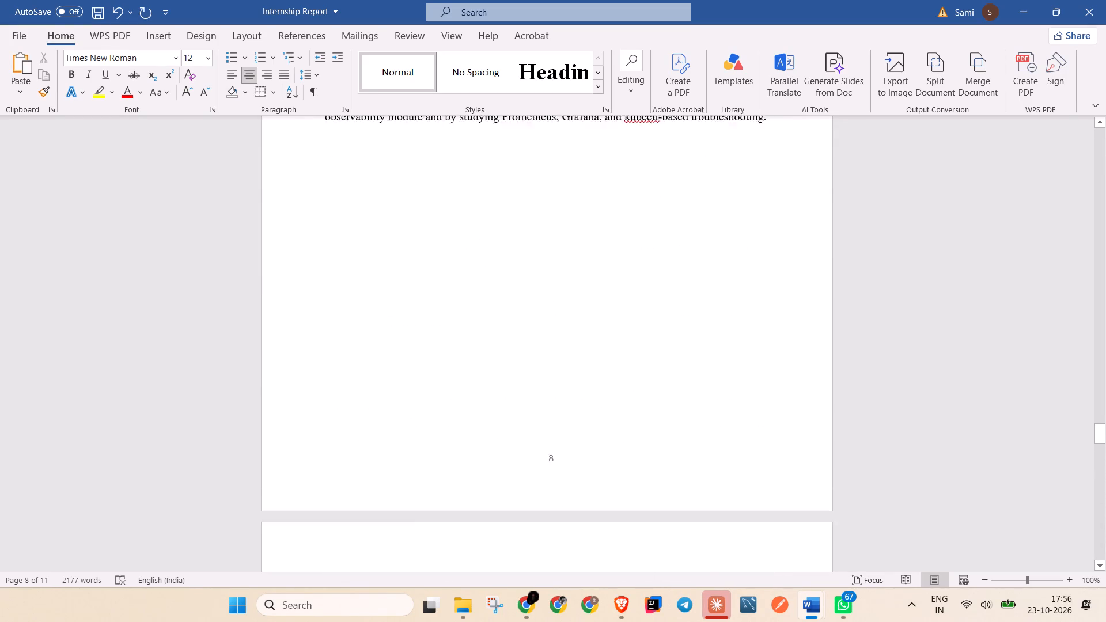
scroll(457, 404, "up", 4)
scroll(462, 397, "down", 2)
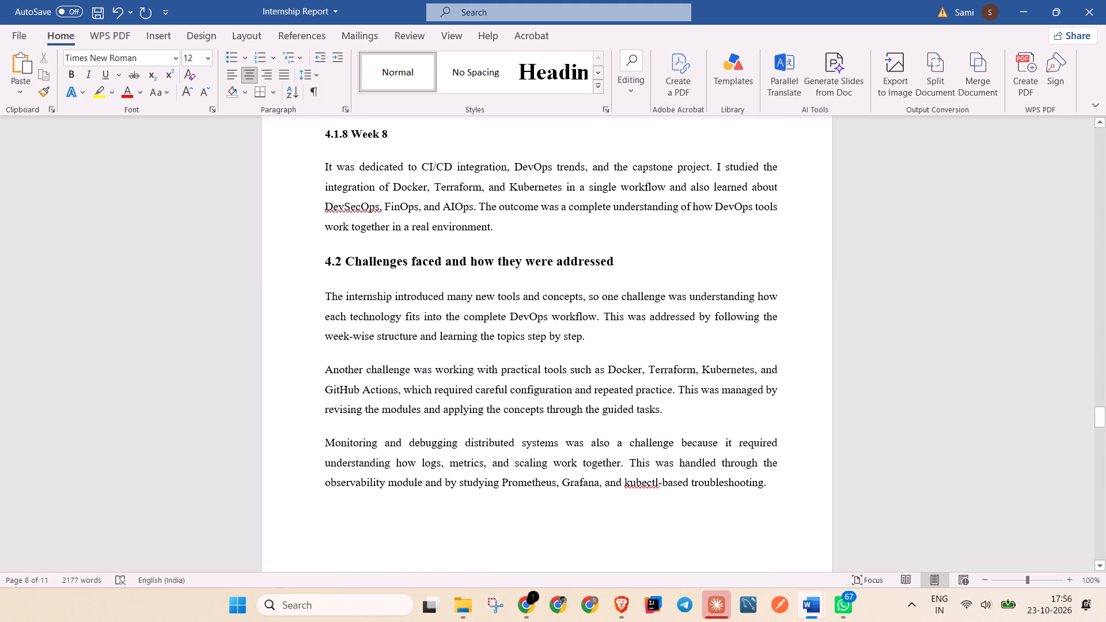
scroll(462, 397, "up", 8)
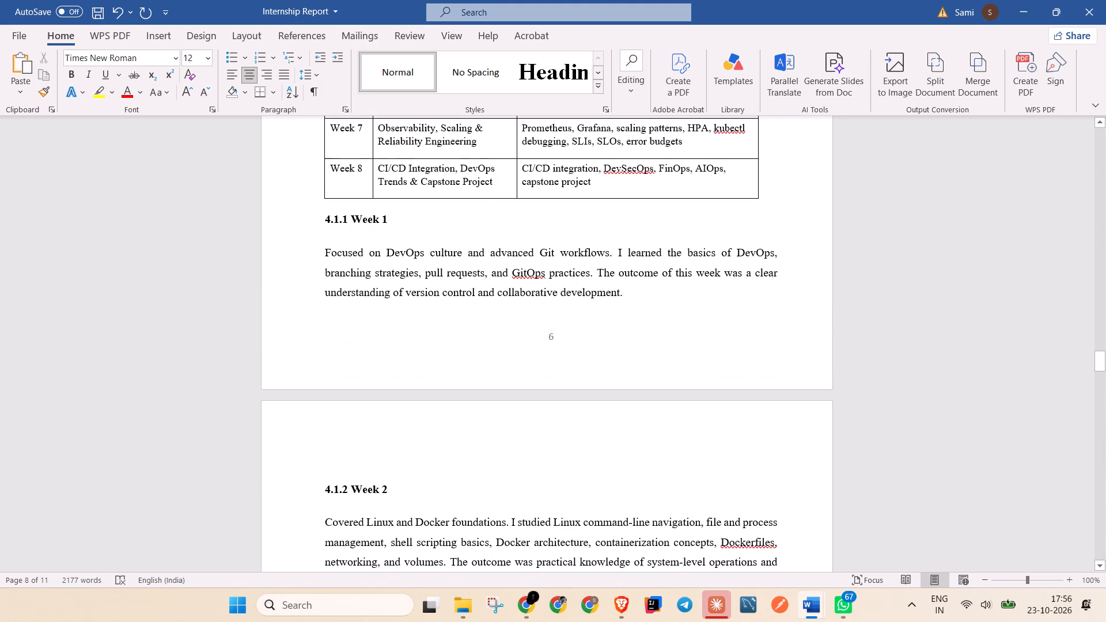
scroll(471, 401, "up", 4)
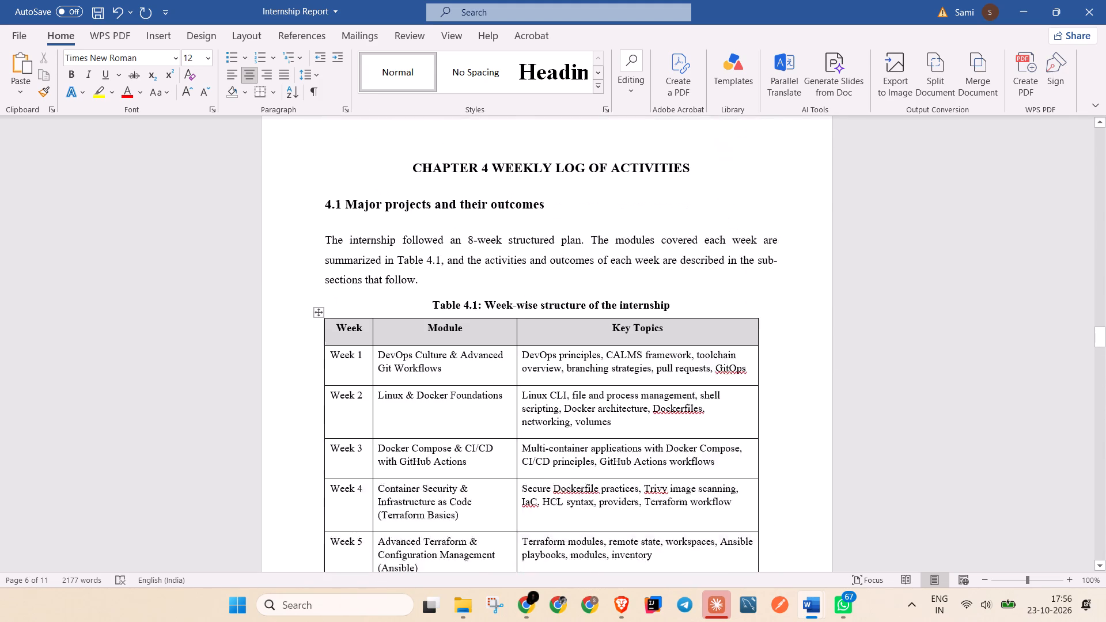
Enlarge Table 4.1, the week-wise structure table, from its lower corner so its outer edge lines up with the body text margin.
scroll(471, 401, "down", 3)
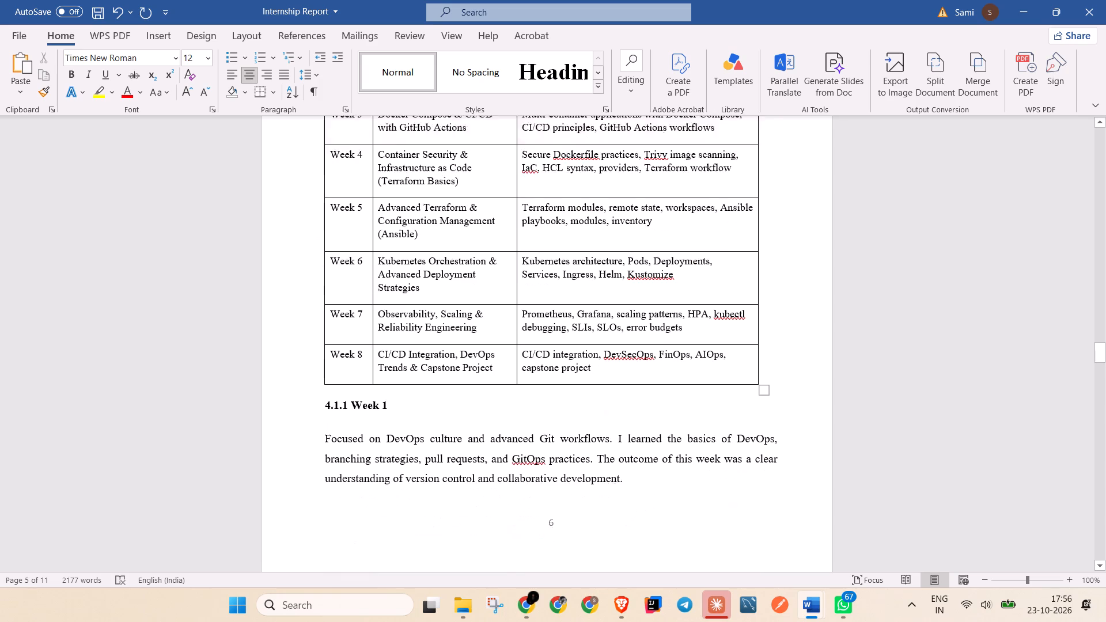
left_click(757, 346)
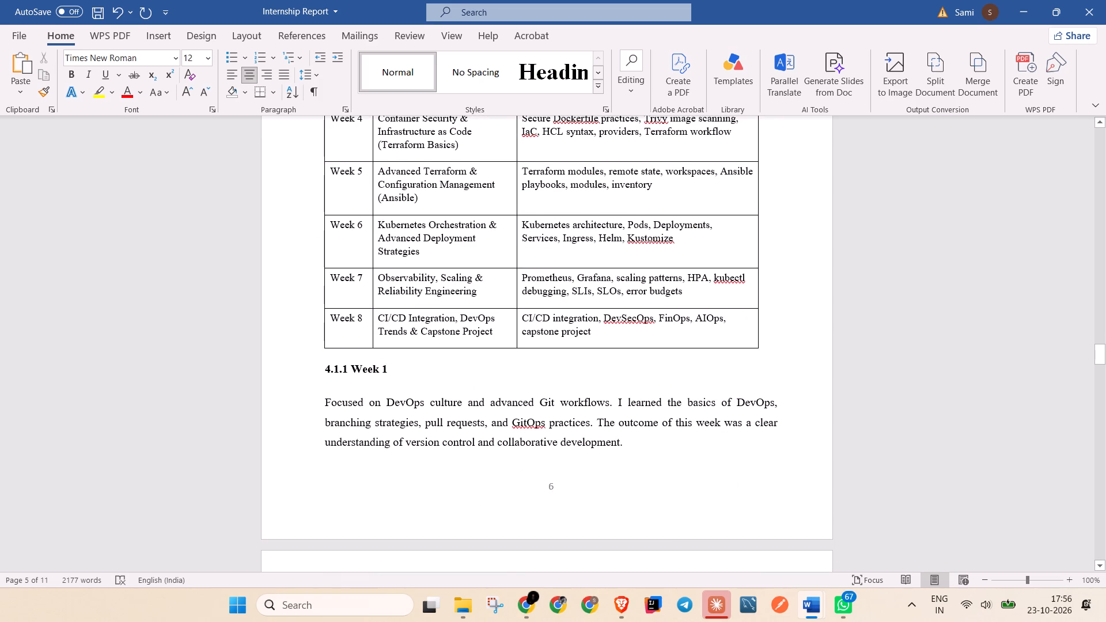
left_click(755, 343)
left_click_drag(767, 359, 774, 362)
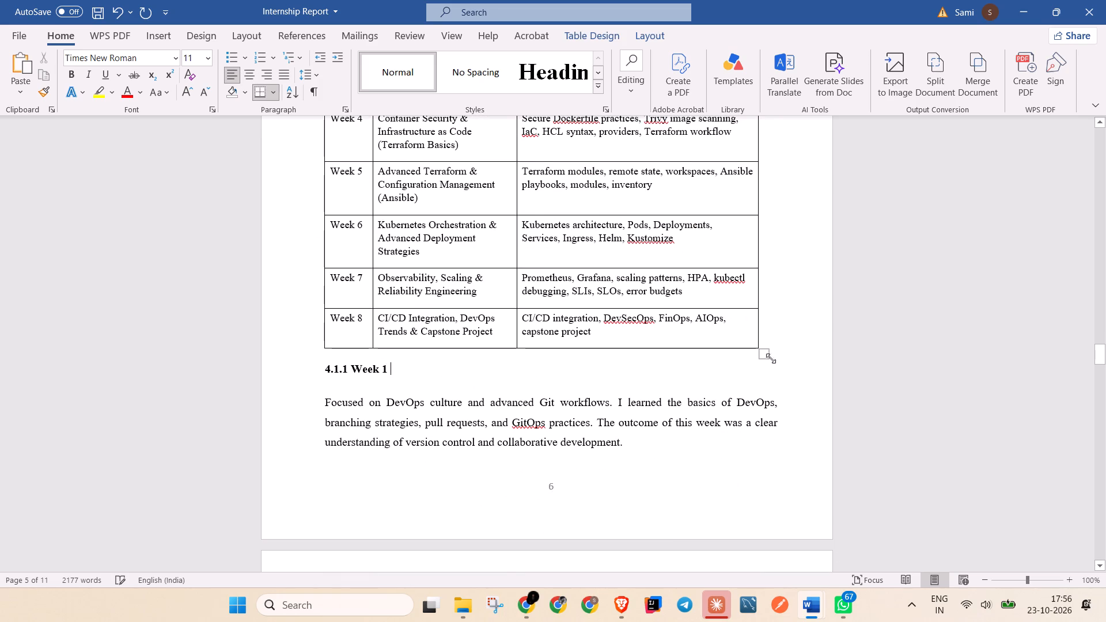
left_click(764, 351)
left_click(759, 344)
left_click_drag(771, 358, 781, 365)
left_click(750, 339)
left_click_drag(762, 349, 781, 363)
Review the layout from Table 4.1 back through Chapters 3 and 2 to the CHAPTER 1 INTRODUCTION page.
scroll(781, 363, "up", 2)
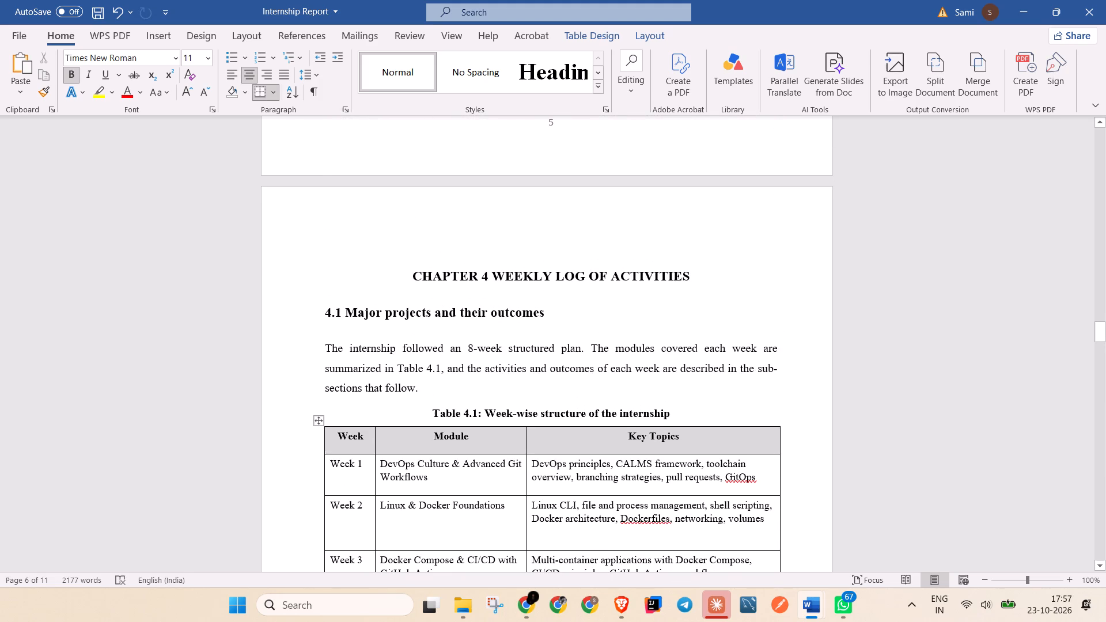
scroll(422, 373, "up", 11)
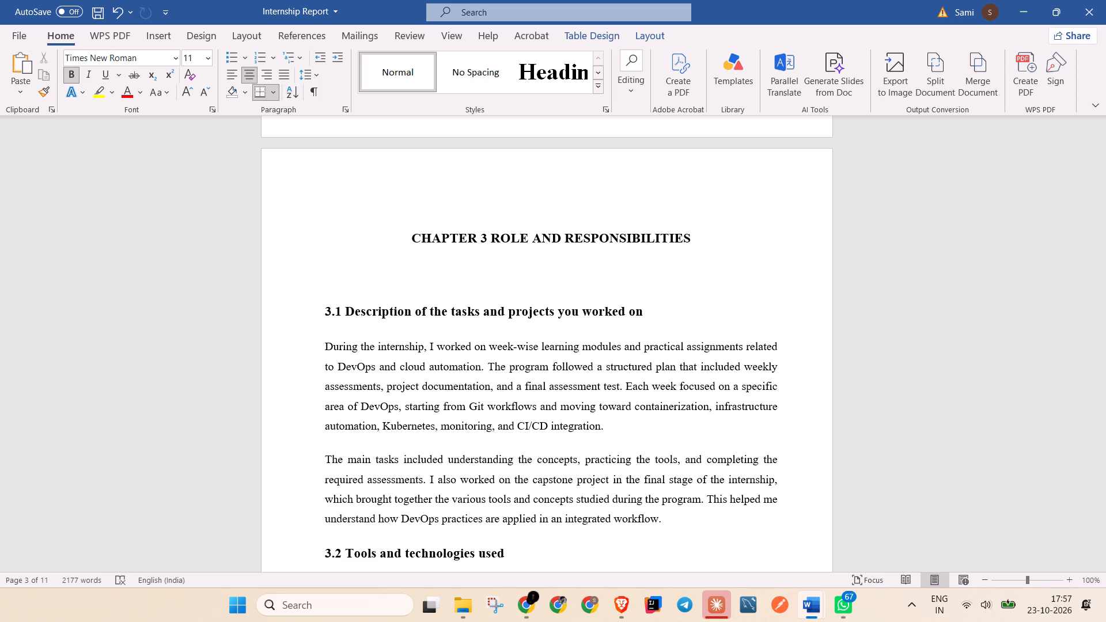
left_click(410, 245)
scroll(410, 245, "up", 5)
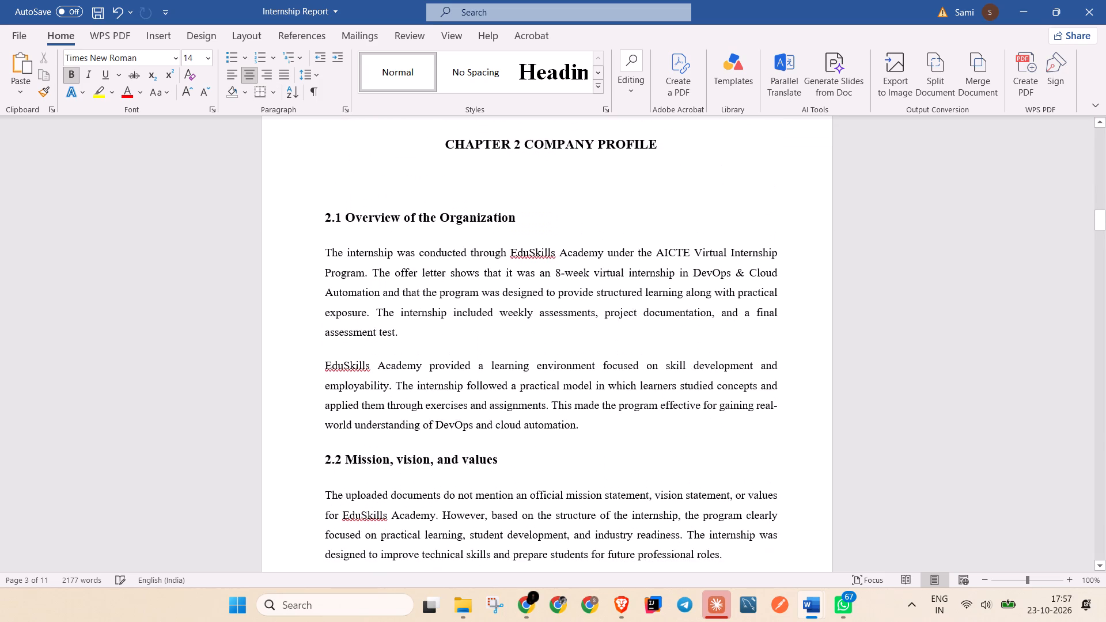
scroll(410, 245, "up", 12)
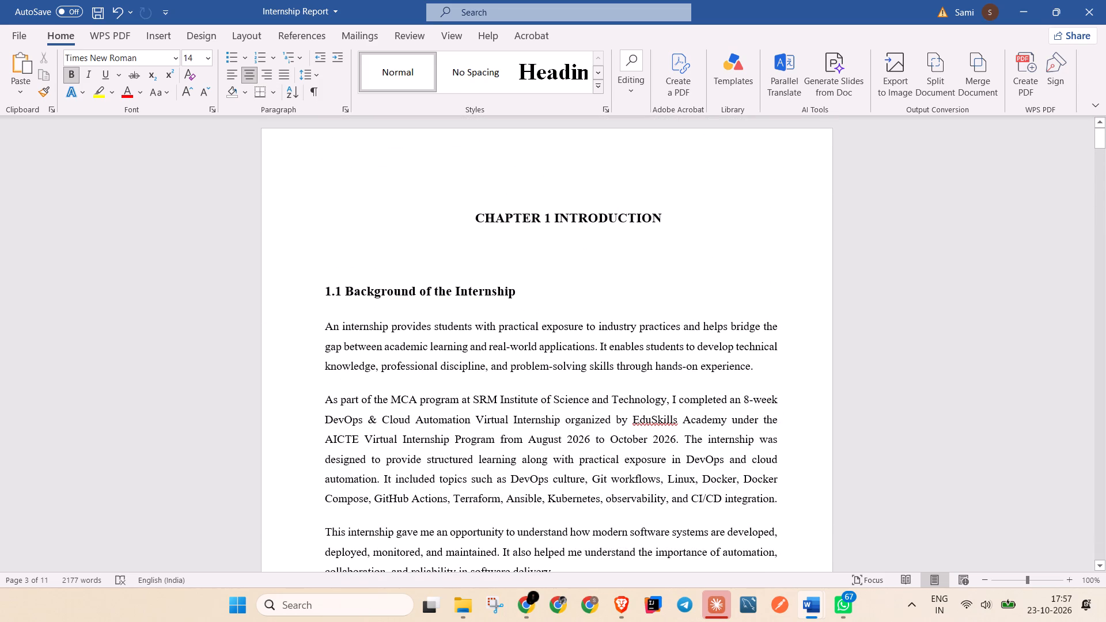
scroll(397, 244, "up", 2)
Save the Internship Report document.
key("ctrl+s")
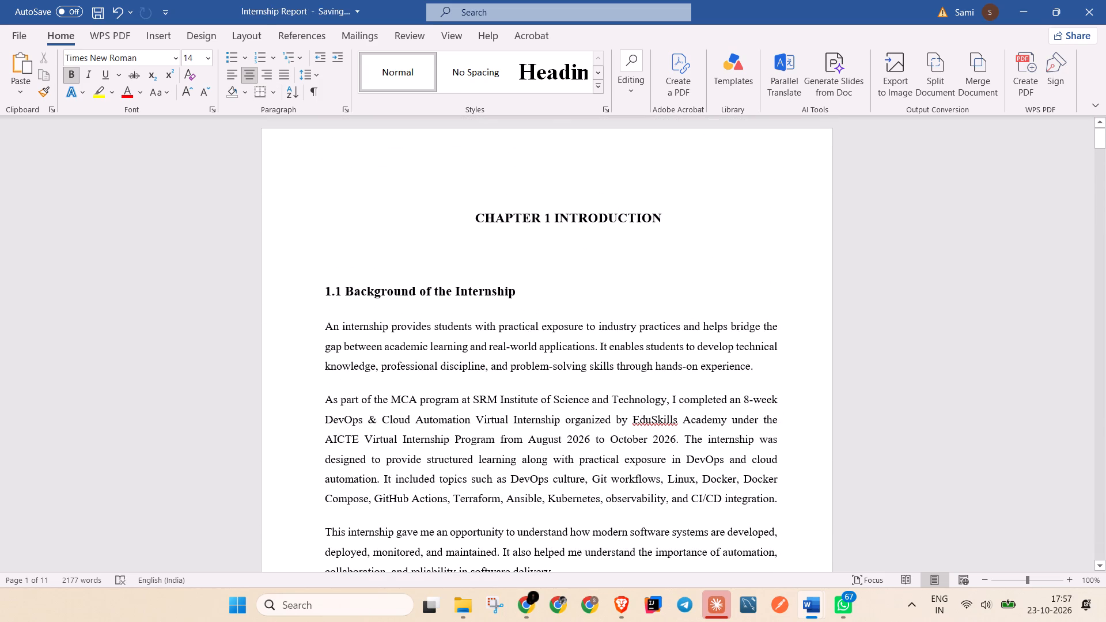
Check the chapter headings, page breaks, page numbers and the resized Table 4.1 from Chapter 1 through the Chapter 4 week sections.
scroll(442, 251, "down", 11)
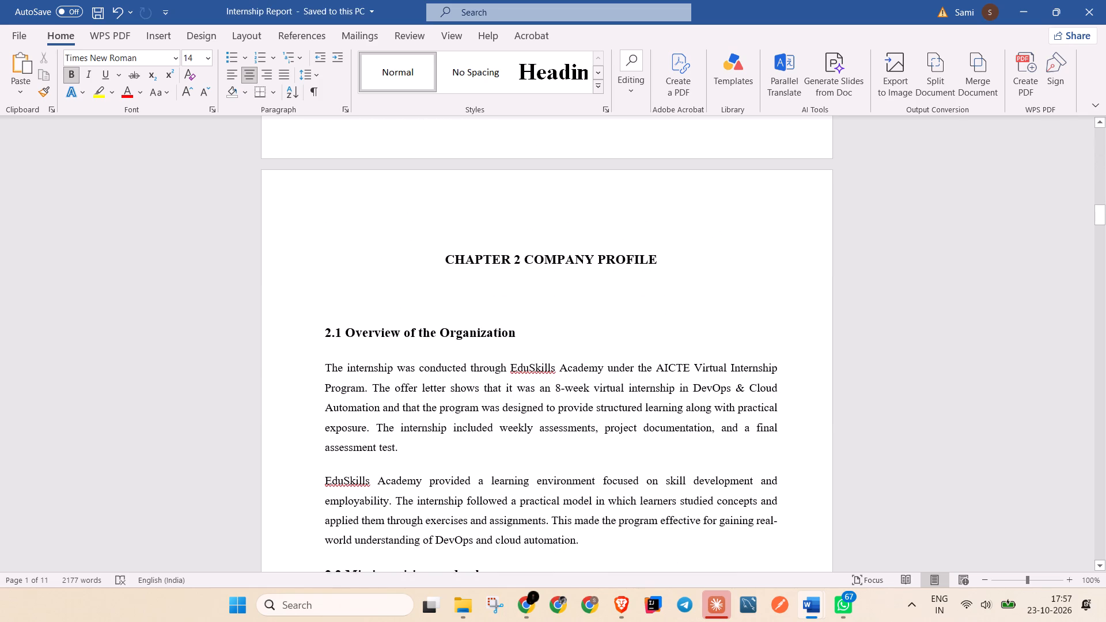
scroll(442, 286, "down", 5)
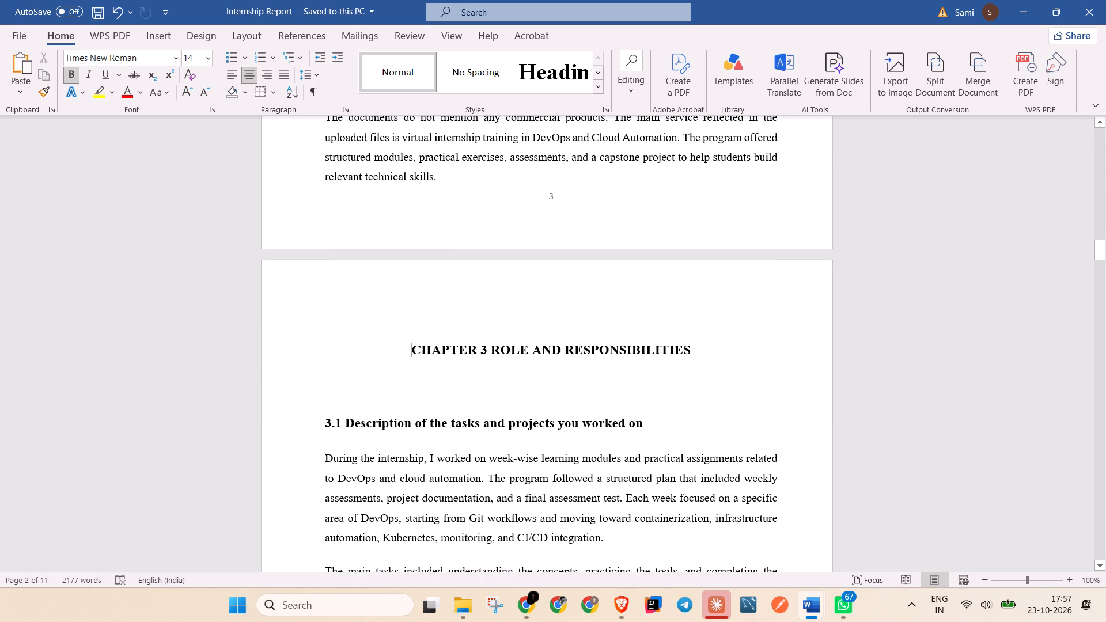
scroll(441, 288, "down", 8)
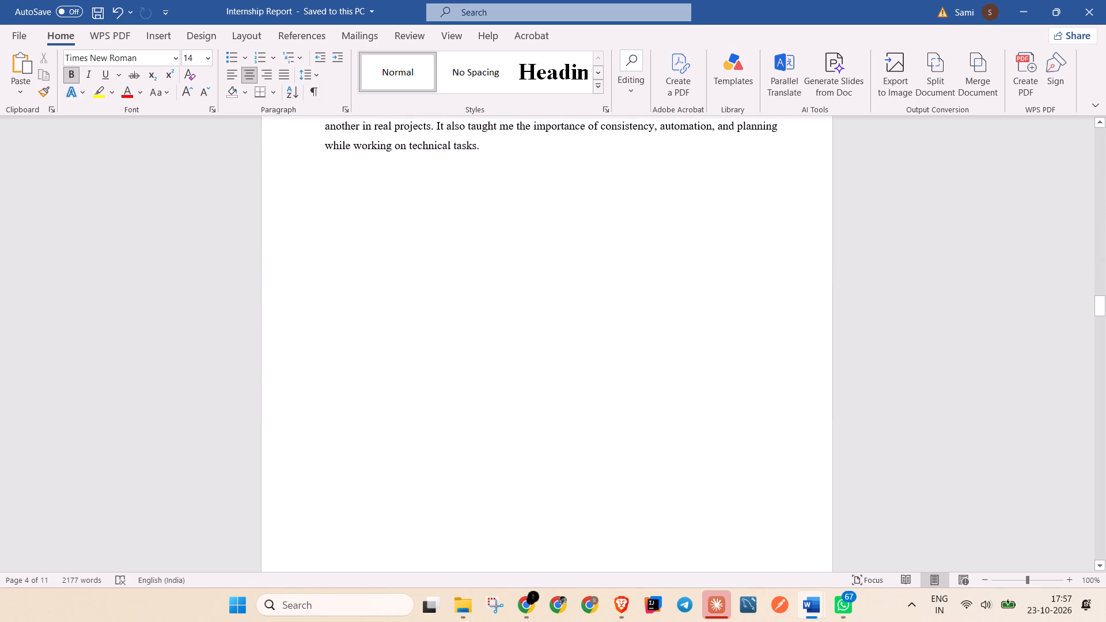
scroll(441, 288, "up", 4)
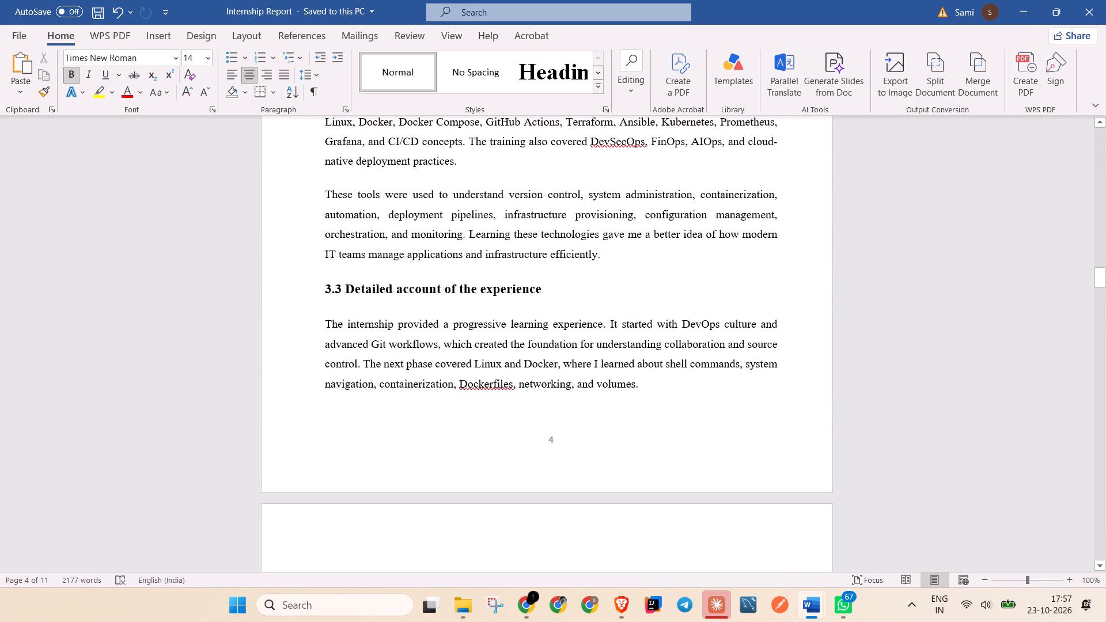
scroll(441, 288, "down", 12)
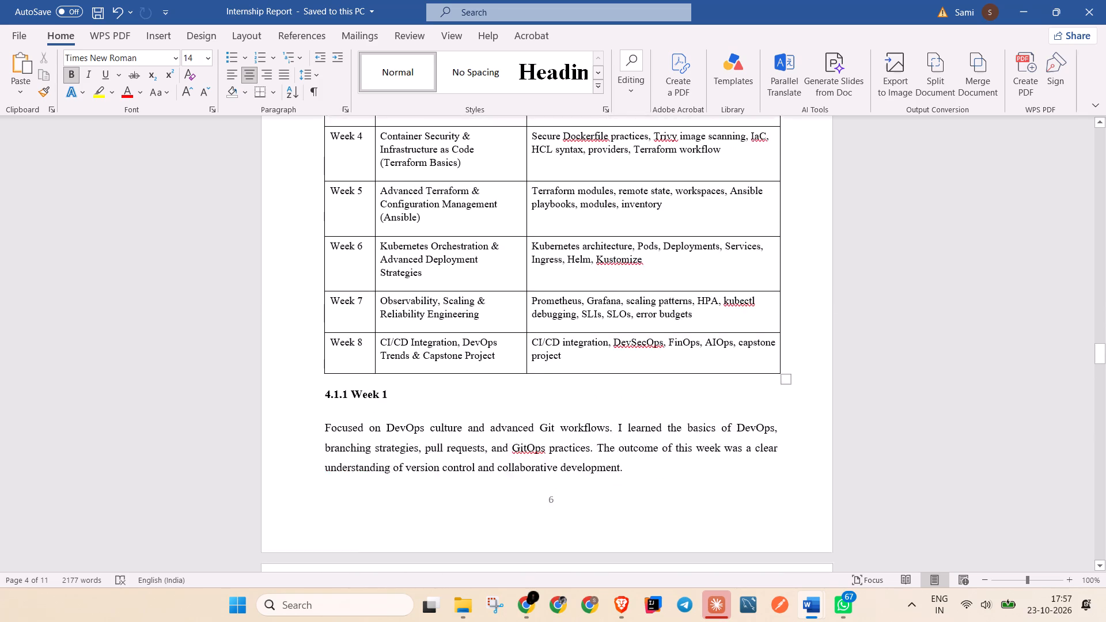
scroll(441, 288, "down", 1)
scroll(441, 288, "up", 1)
scroll(441, 288, "down", 2)
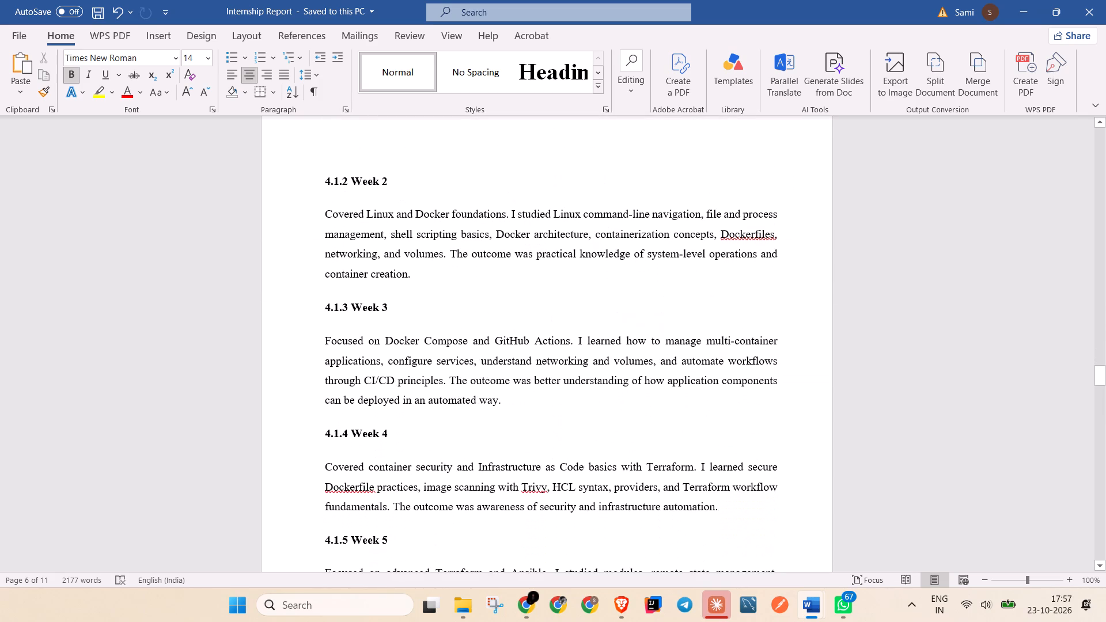
scroll(441, 288, "up", 3)
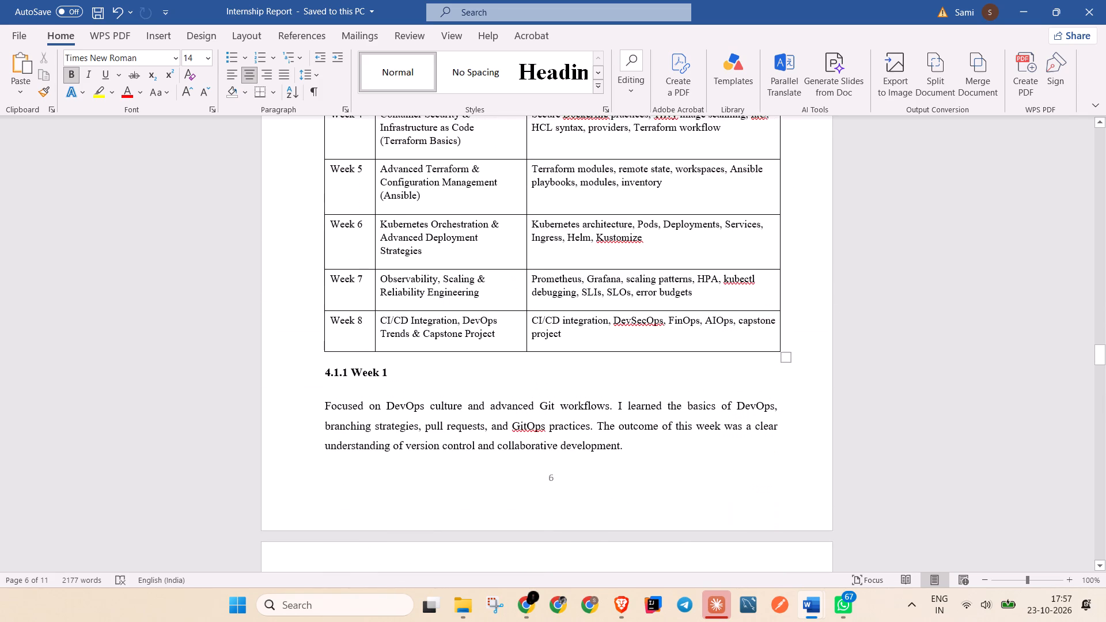
Review the layout and page numbers from the Chapter 4 week sections through Chapter 5 to the CHAPTER 7 REFERENCES list.
scroll(325, 378, "down", 7)
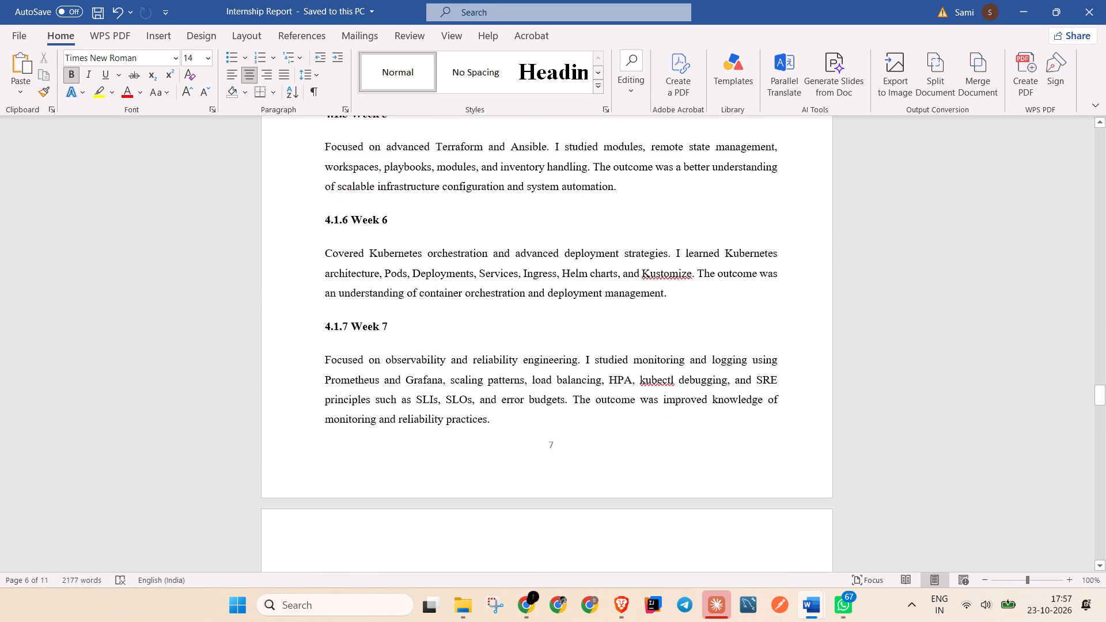
scroll(325, 380, "down", 7)
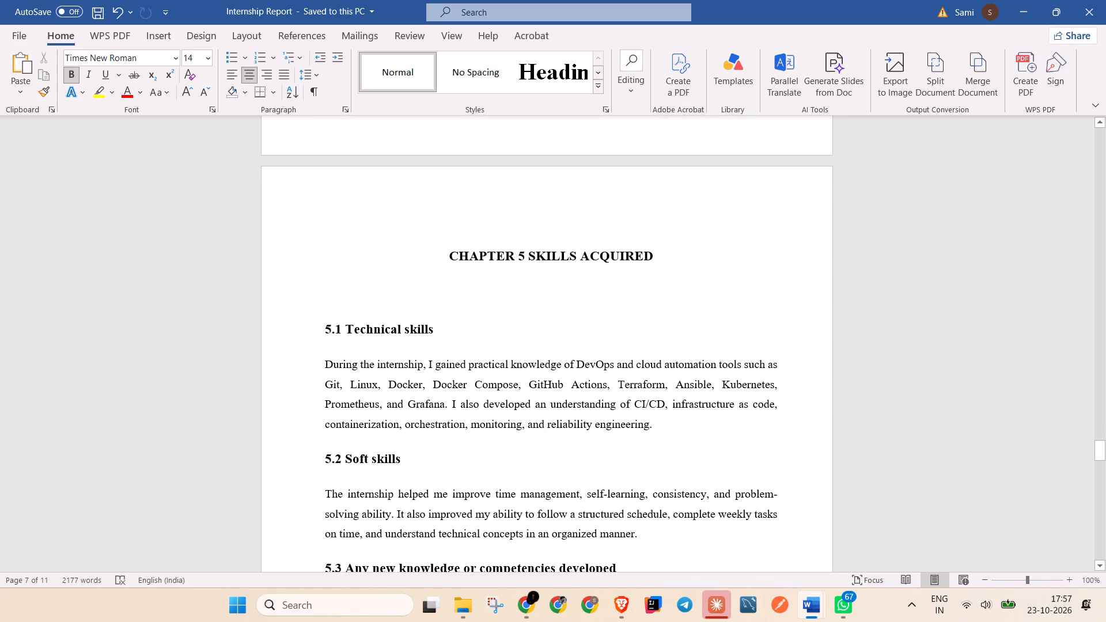
scroll(325, 380, "down", 4)
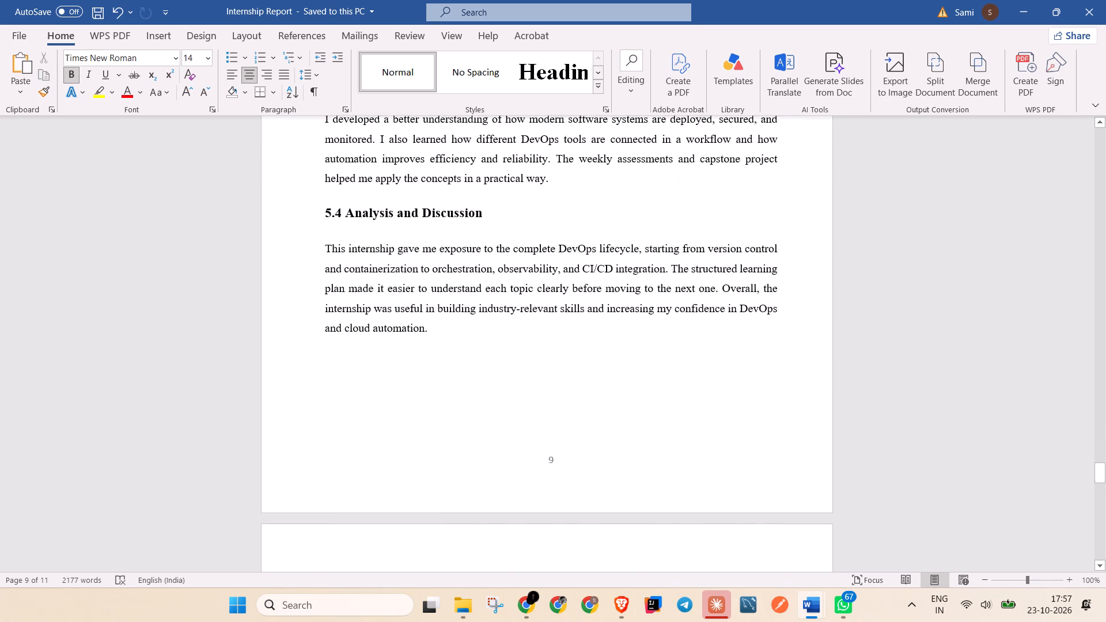
scroll(325, 380, "down", 9)
Recheck the chapter headings, page breaks and page numbers from CHAPTER 7 REFERENCES back to the CHAPTER 1 INTRODUCTION page.
scroll(325, 379, "up", 2)
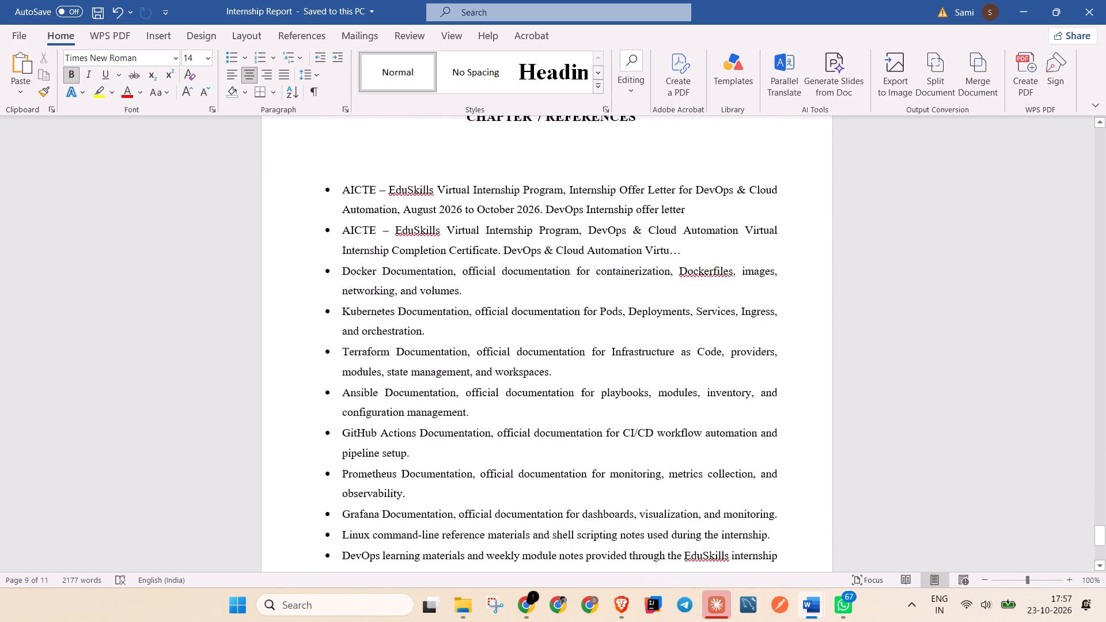
scroll(325, 379, "up", 15)
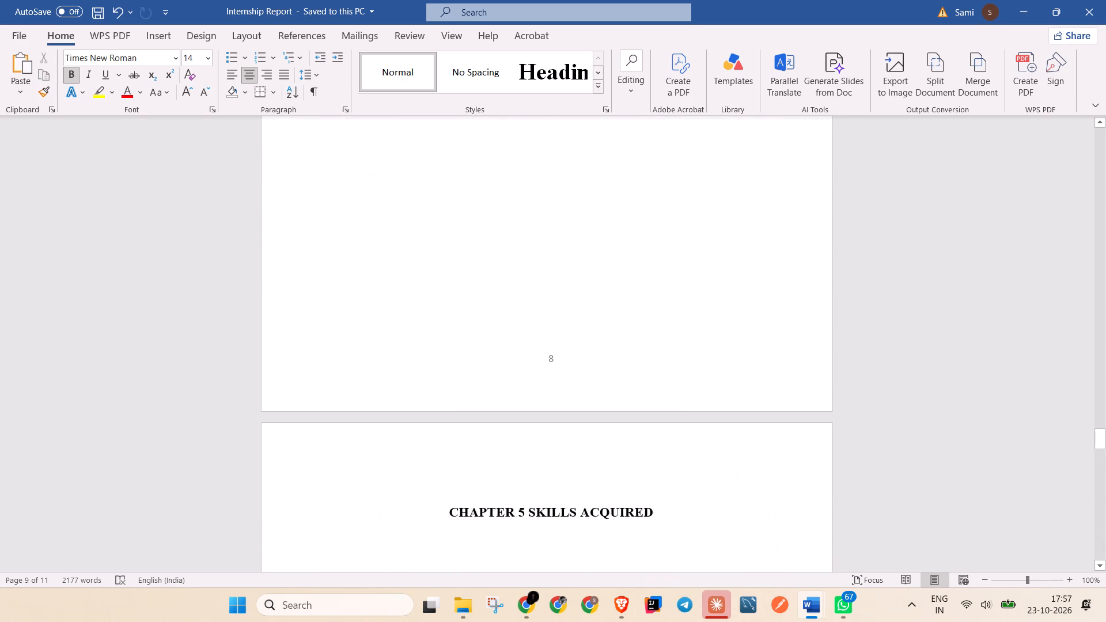
scroll(325, 367, "up", 17)
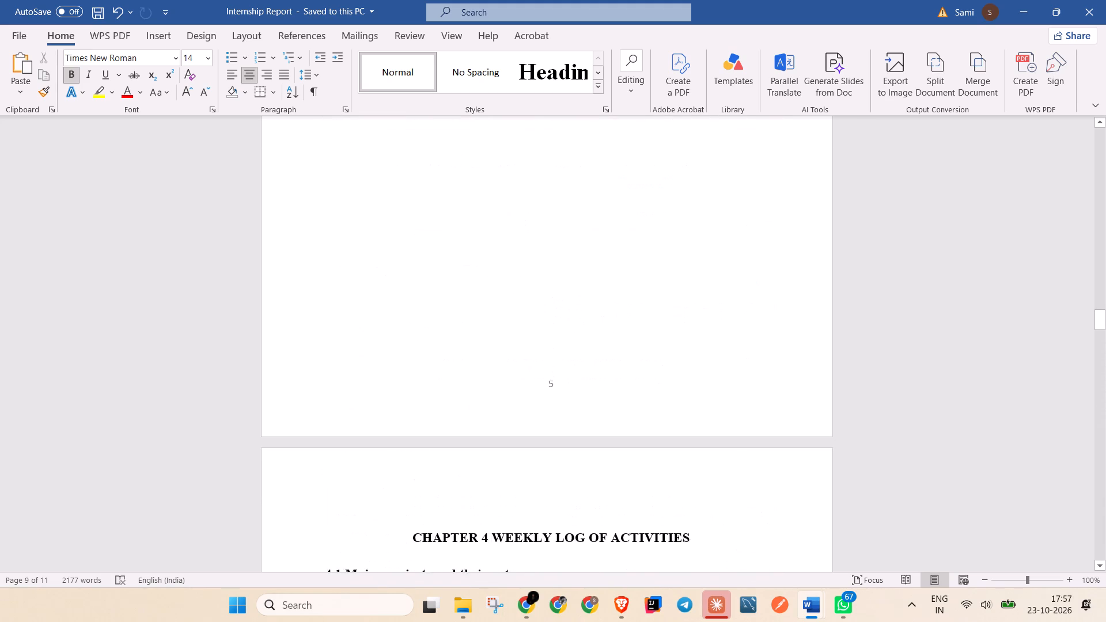
scroll(330, 332, "up", 5)
scroll(337, 337, "down", 3)
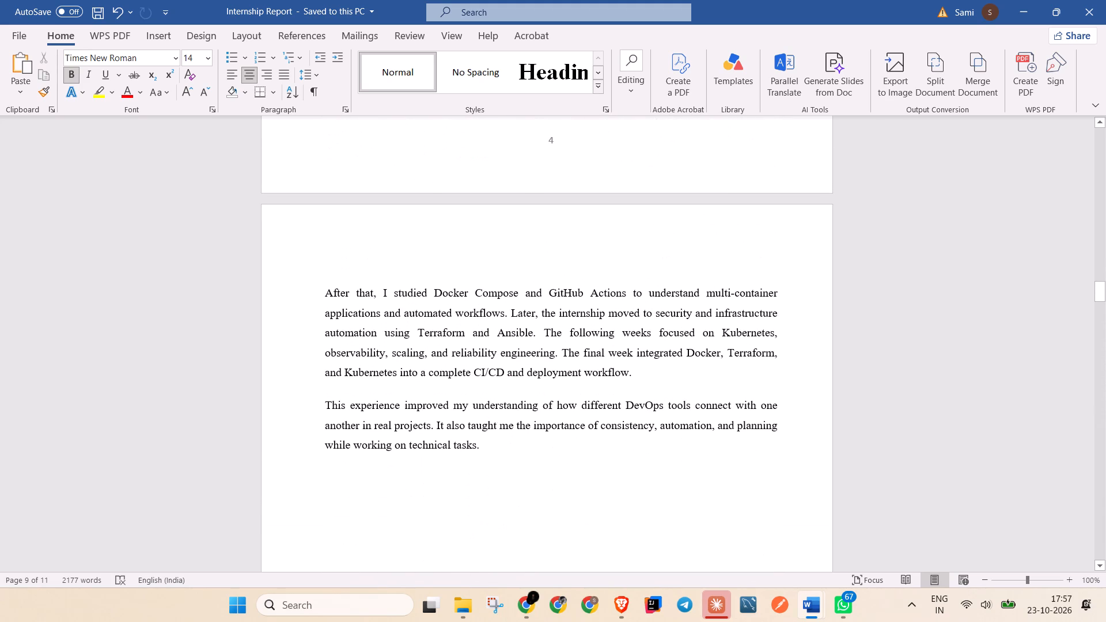
scroll(337, 339, "up", 19)
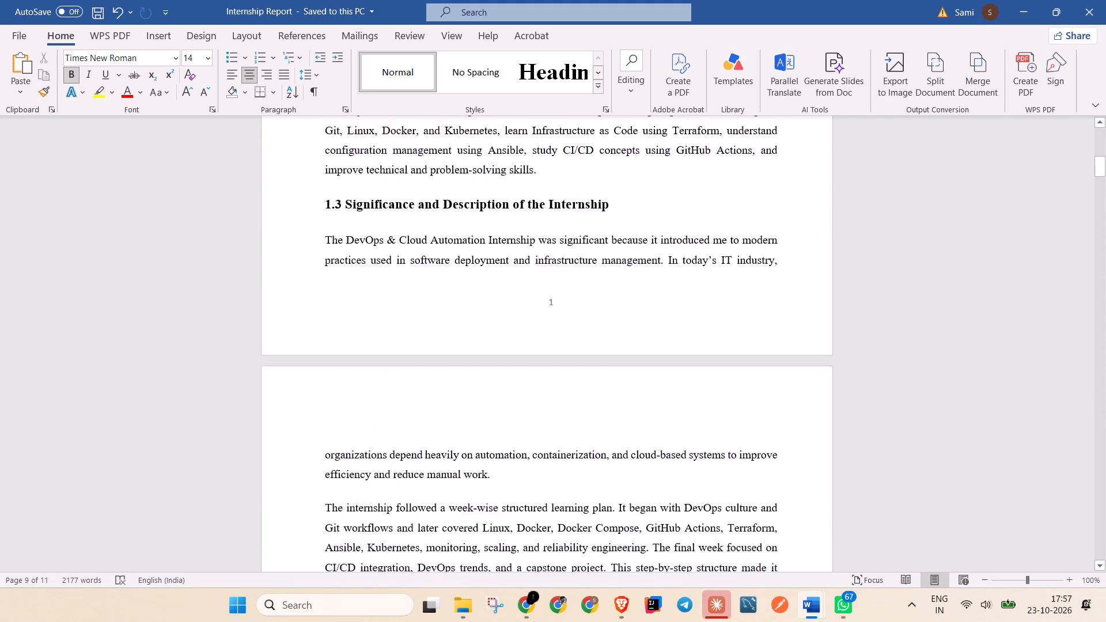
scroll(337, 339, "up", 10)
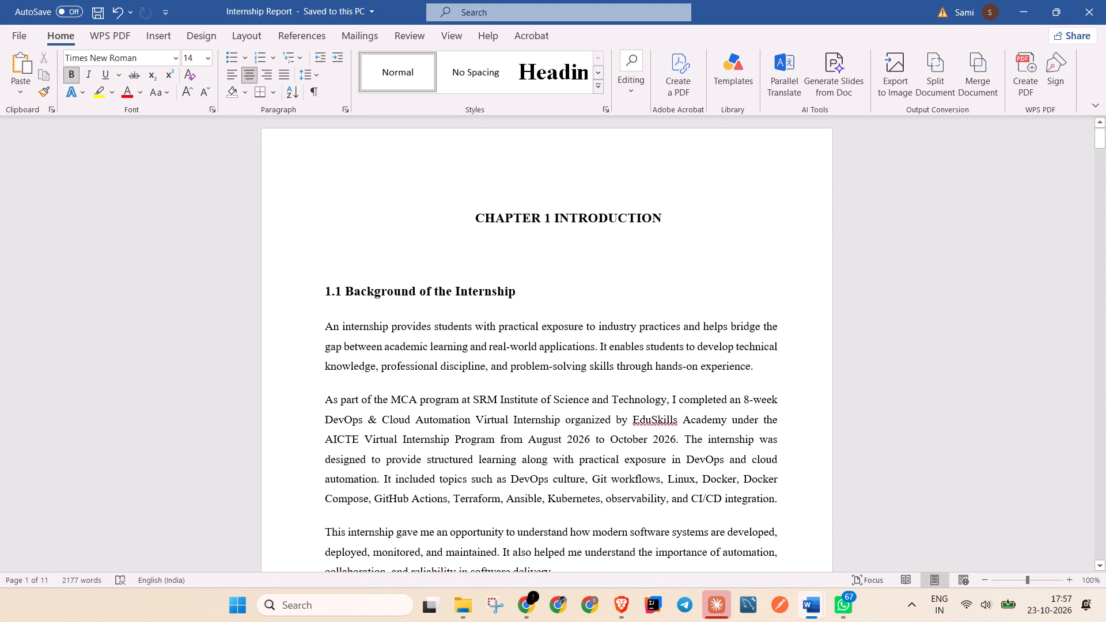
Save the Internship Report document.
key("ctrl+s")
key("ctrl+s")
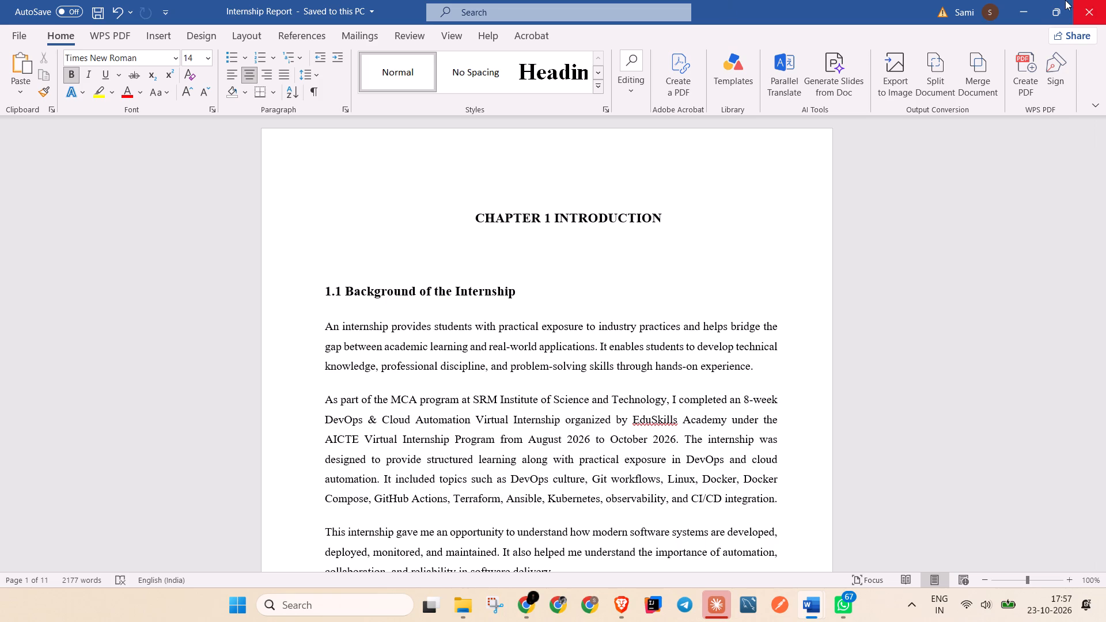
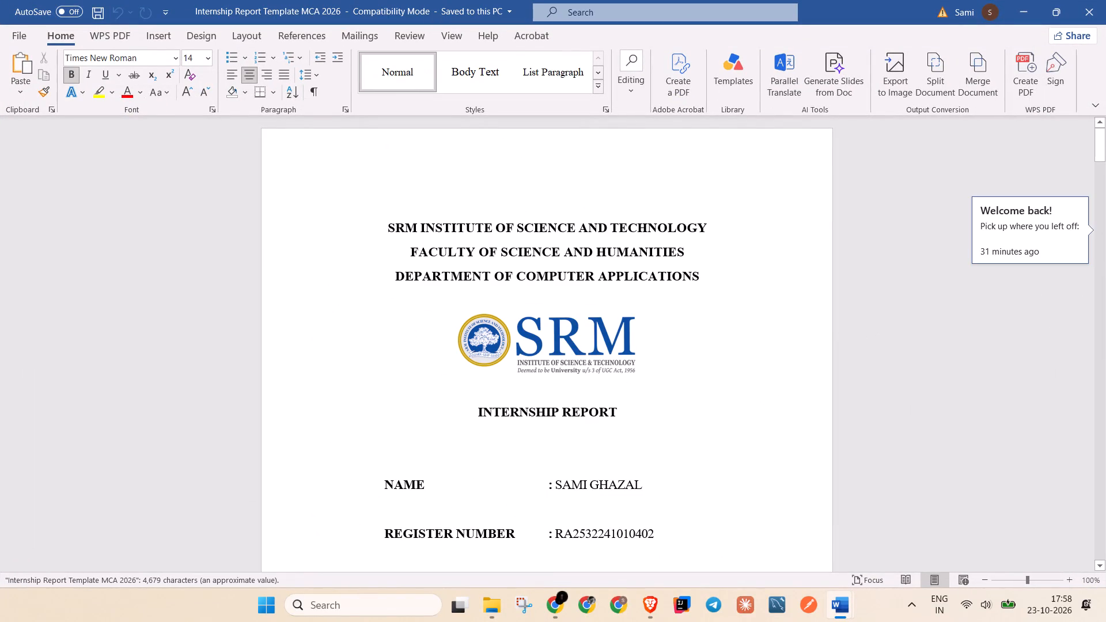
left_click(657, 415)
scroll(658, 415, "down", 6)
scroll(539, 363, "down", 1)
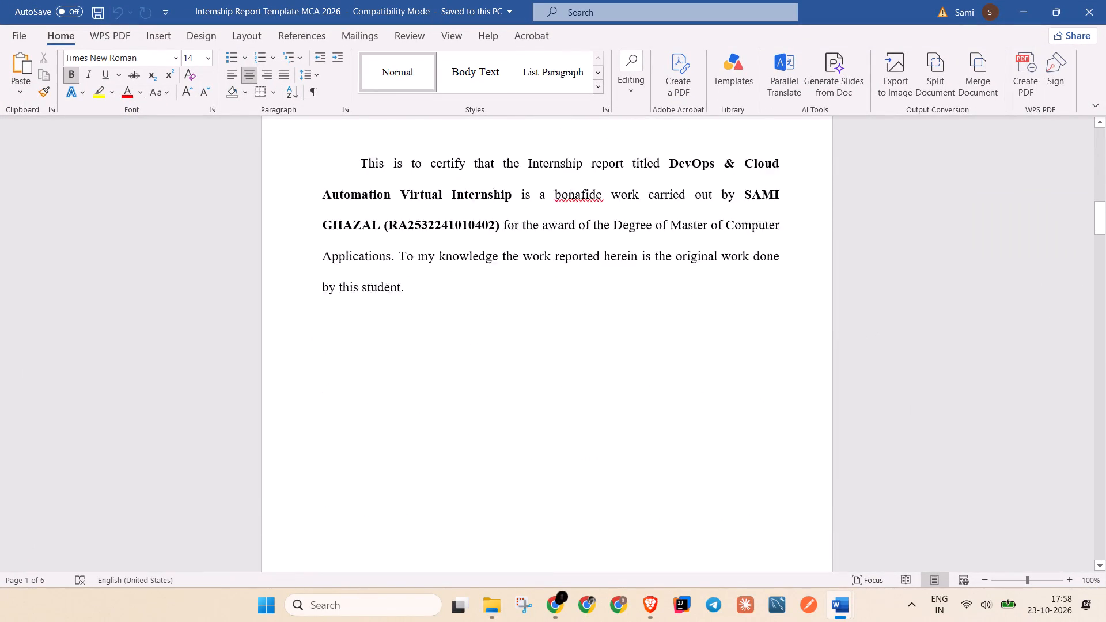
scroll(537, 363, "down", 5)
scroll(521, 357, "up", 5)
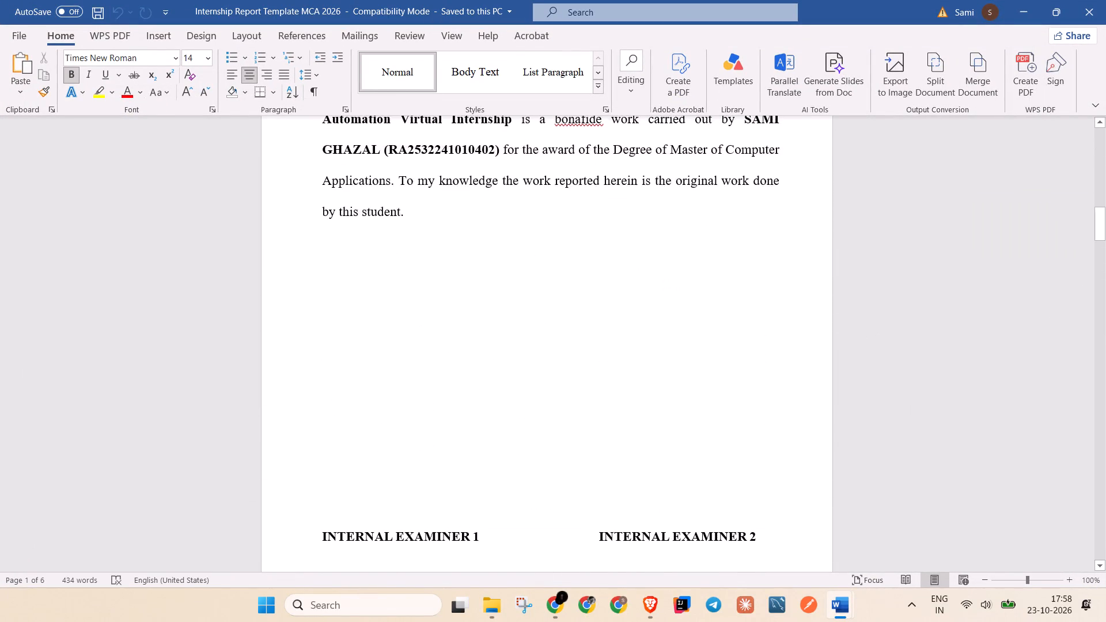
scroll(529, 346, "up", 4)
scroll(529, 346, "down", 12)
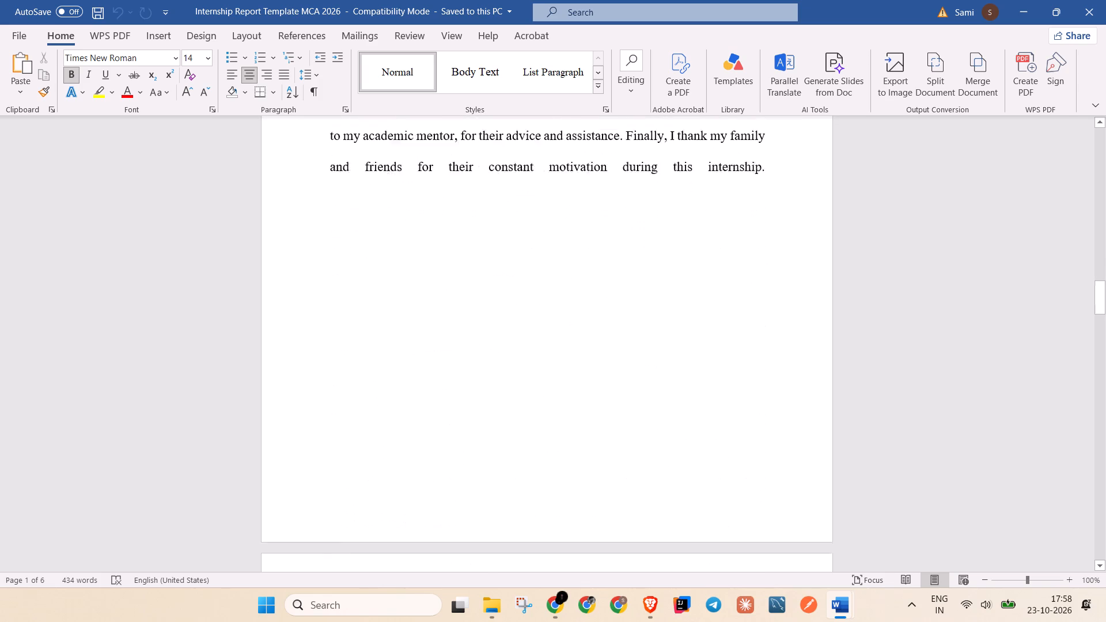
scroll(517, 339, "down", 1)
scroll(471, 181, "up", 1)
Set the page number format for the Acknowledgement page's section to i, ii, iii, starting at i.
left_click(495, 299)
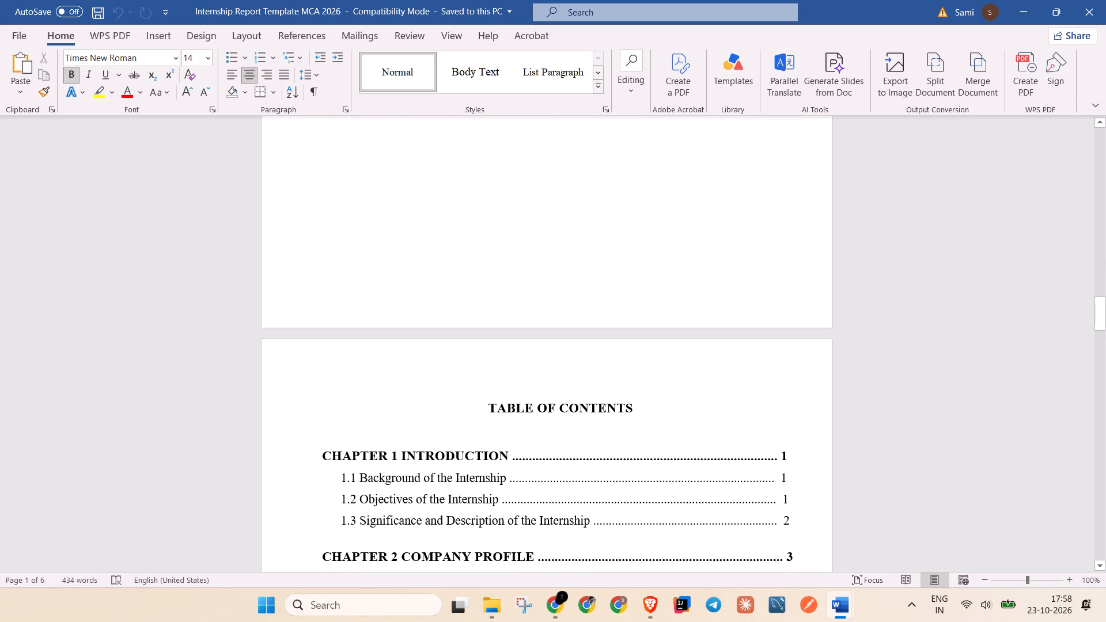
left_click(159, 37)
scroll(535, 301, "up", 3)
scroll(540, 302, "down", 5)
double_click(509, 202)
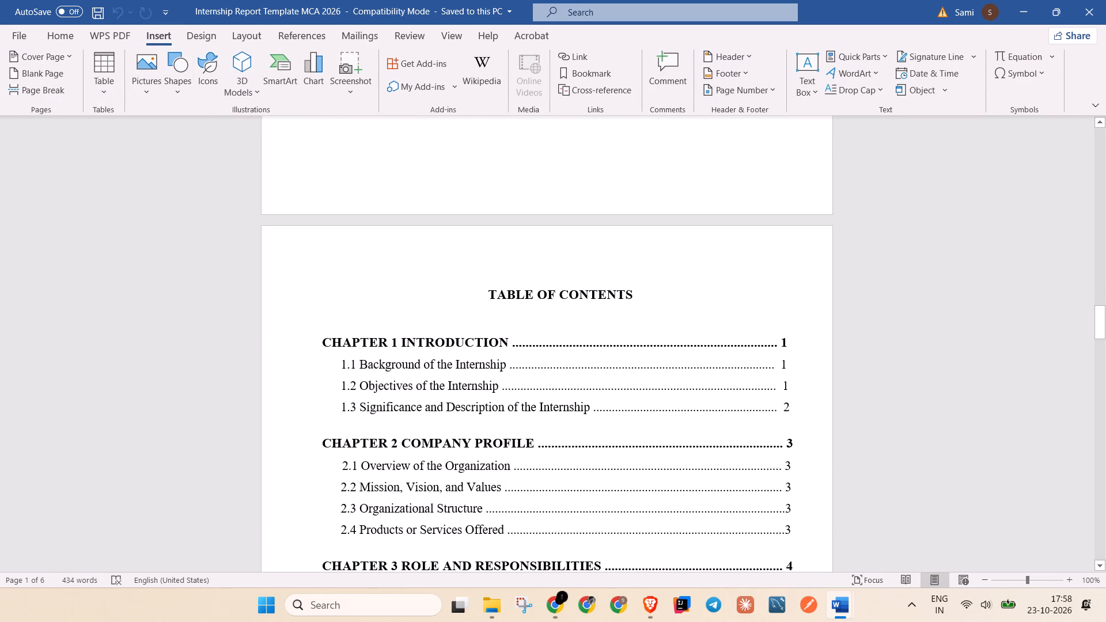
left_click(747, 94)
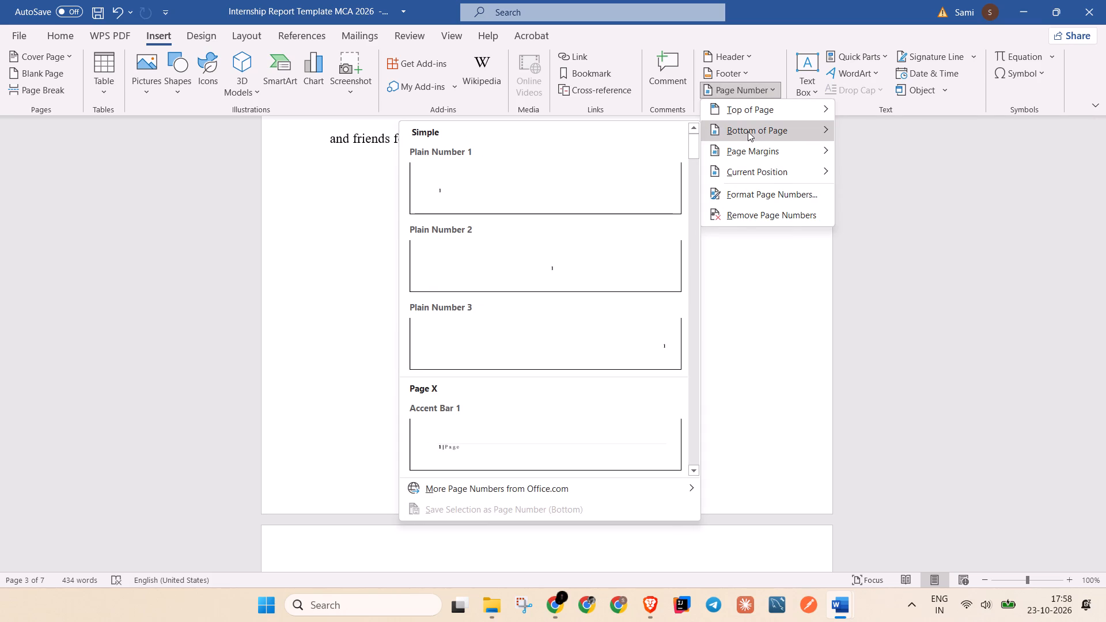
left_click(743, 192)
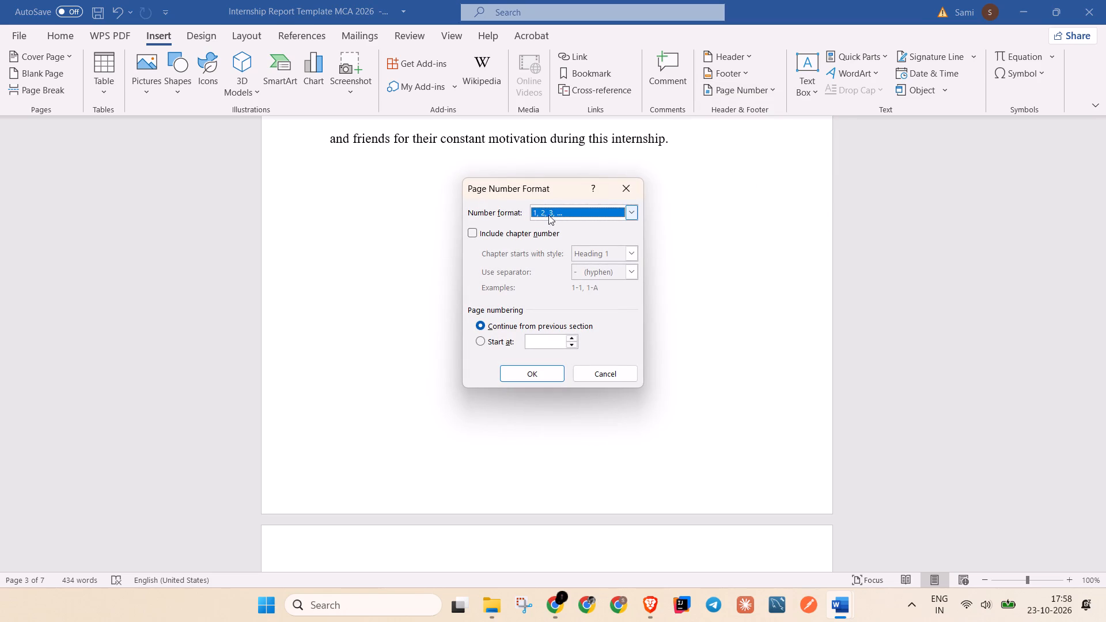
left_click(633, 213)
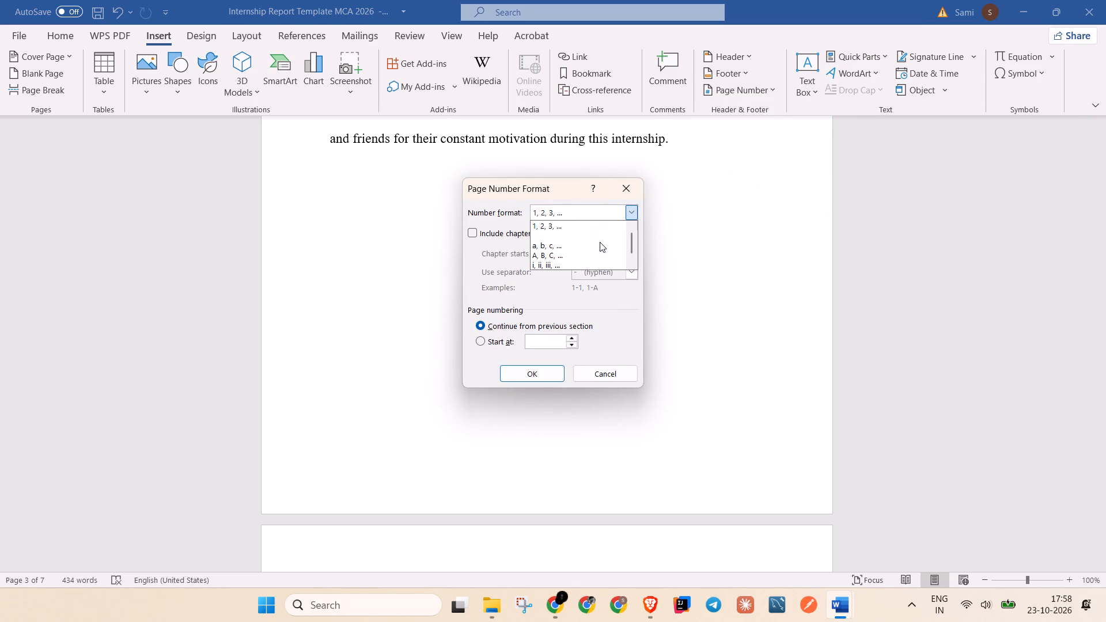
left_click(558, 261)
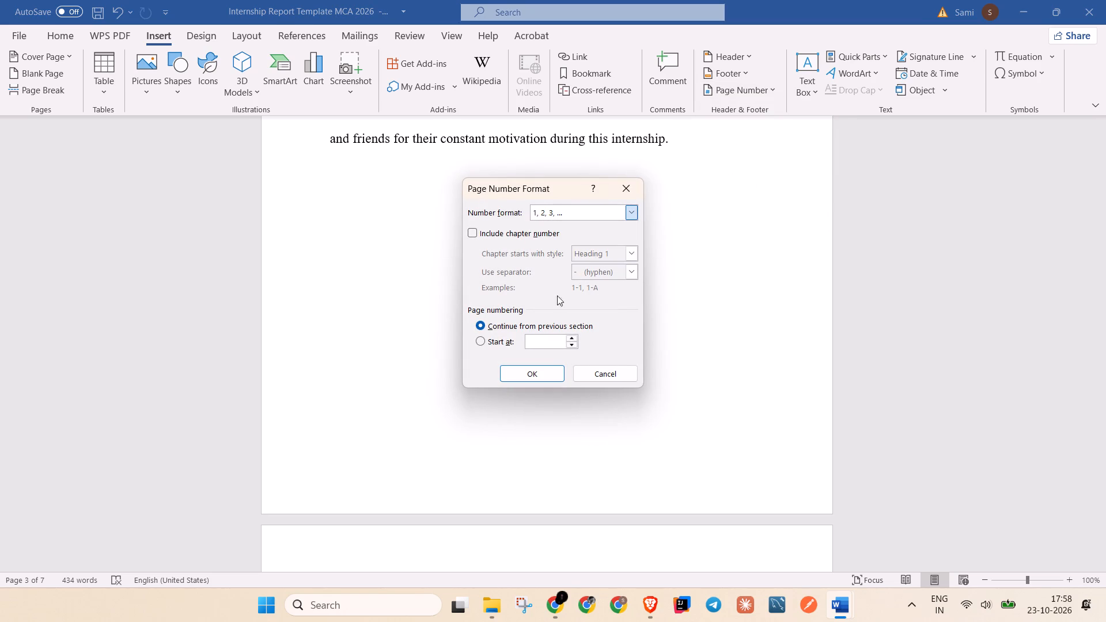
left_click(540, 341)
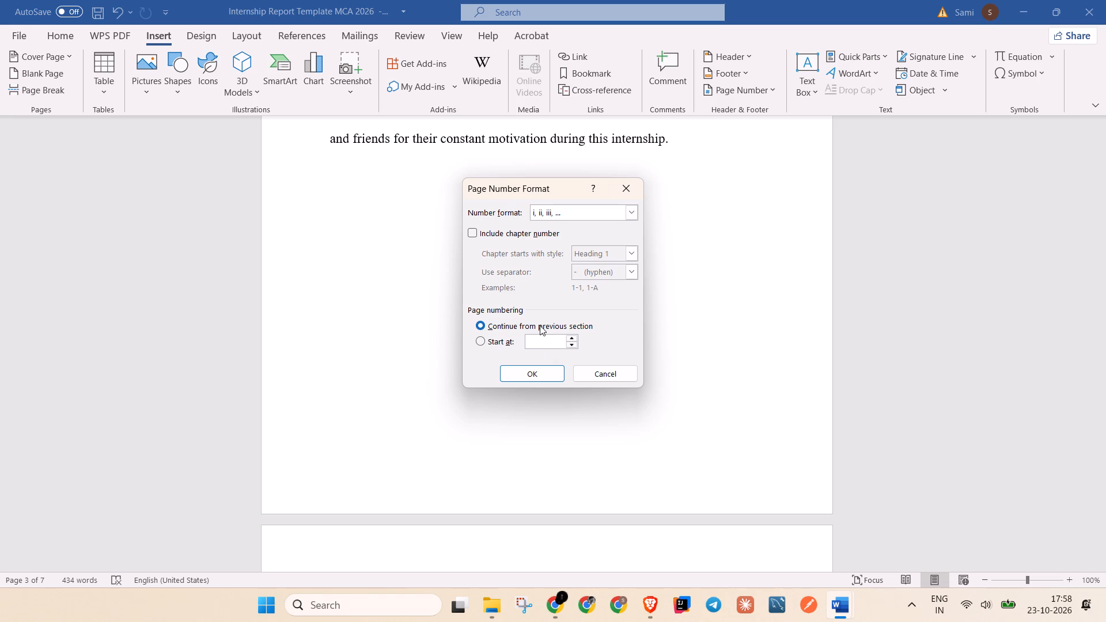
left_click(483, 339)
left_click(535, 371)
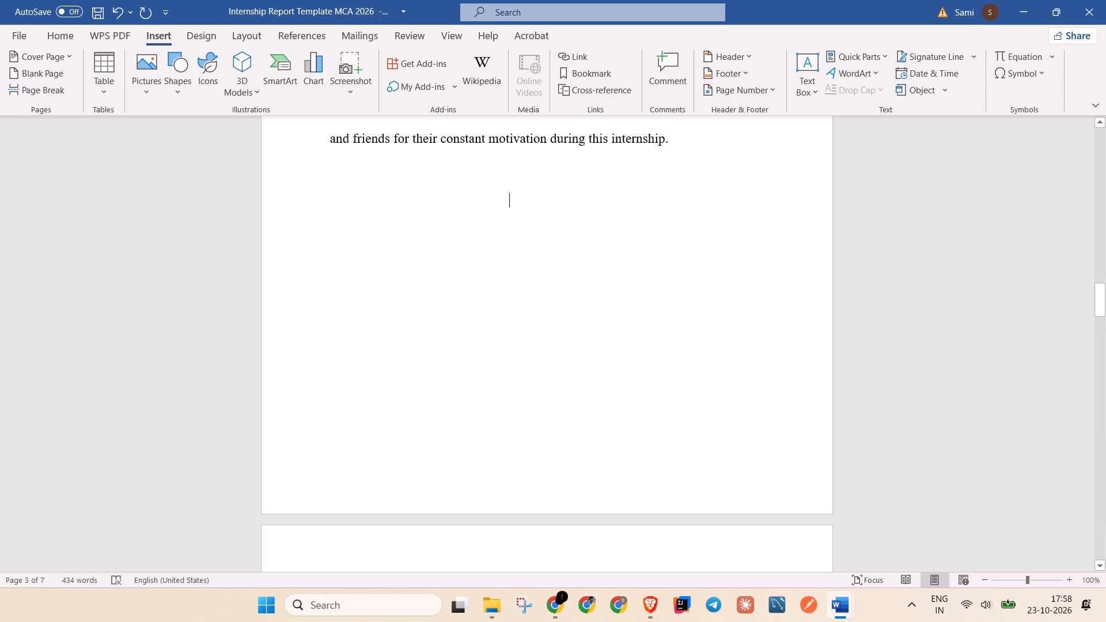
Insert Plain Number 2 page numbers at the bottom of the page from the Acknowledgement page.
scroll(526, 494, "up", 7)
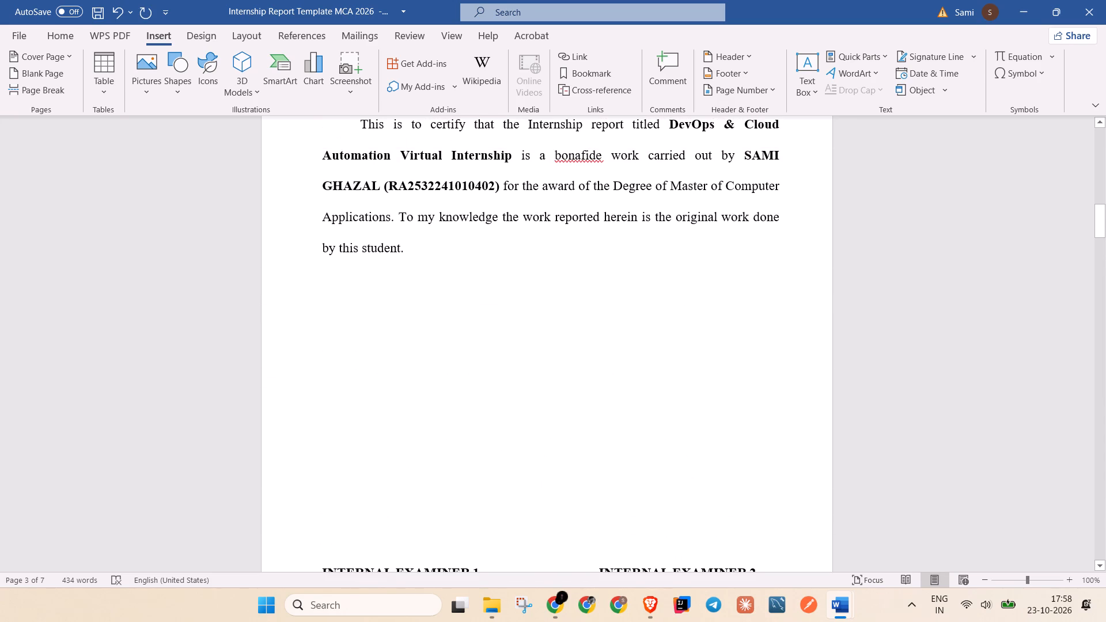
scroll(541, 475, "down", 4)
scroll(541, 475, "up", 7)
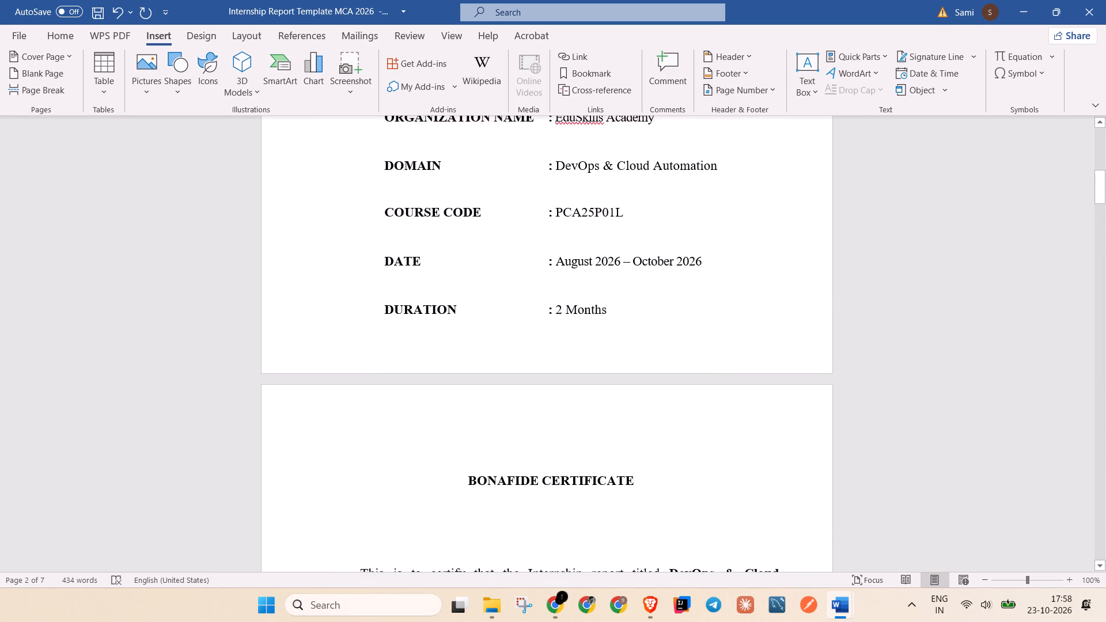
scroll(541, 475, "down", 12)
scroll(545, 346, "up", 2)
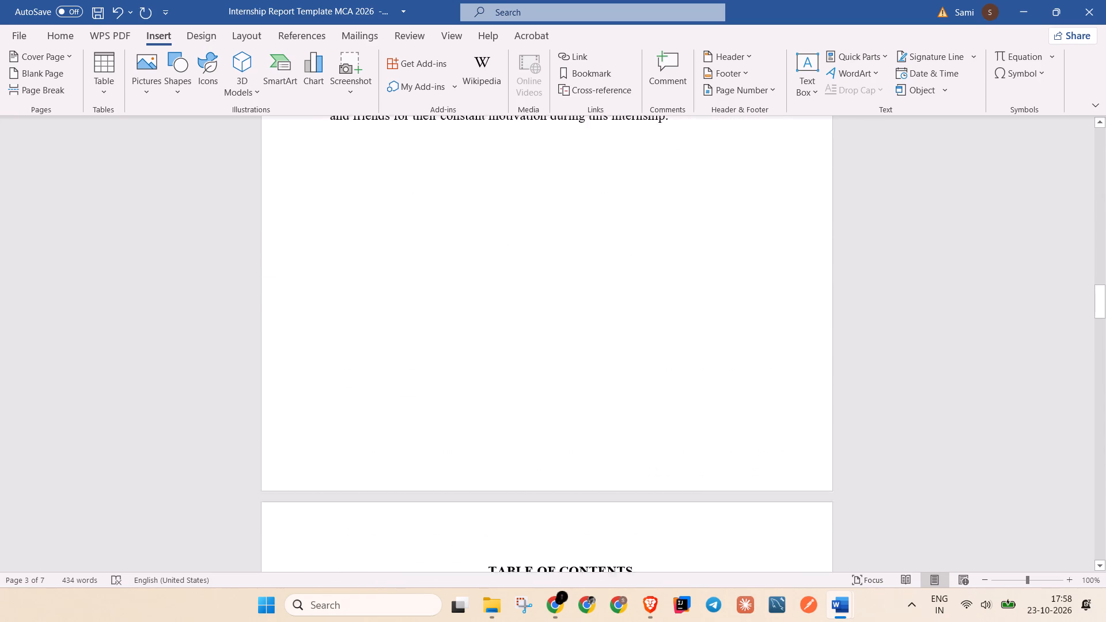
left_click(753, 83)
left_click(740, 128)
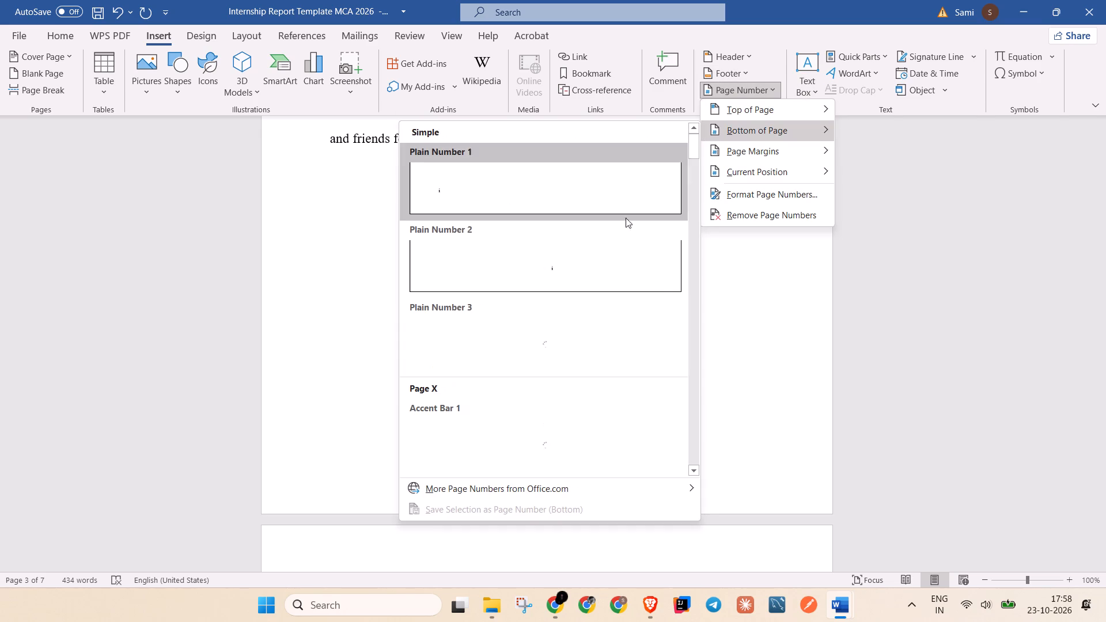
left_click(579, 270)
Check the footer page numbers across all sections, from the front pages to the internship completion certificate.
scroll(564, 372, "up", 3)
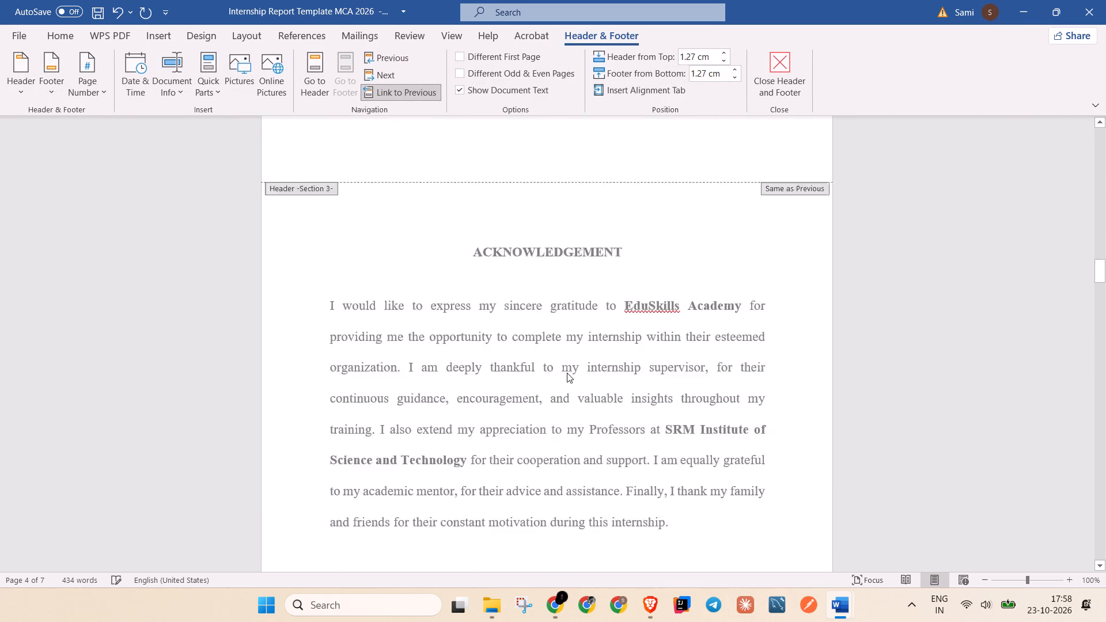
scroll(567, 373, "up", 4)
scroll(570, 371, "down", 3)
scroll(570, 371, "up", 15)
scroll(571, 370, "down", 14)
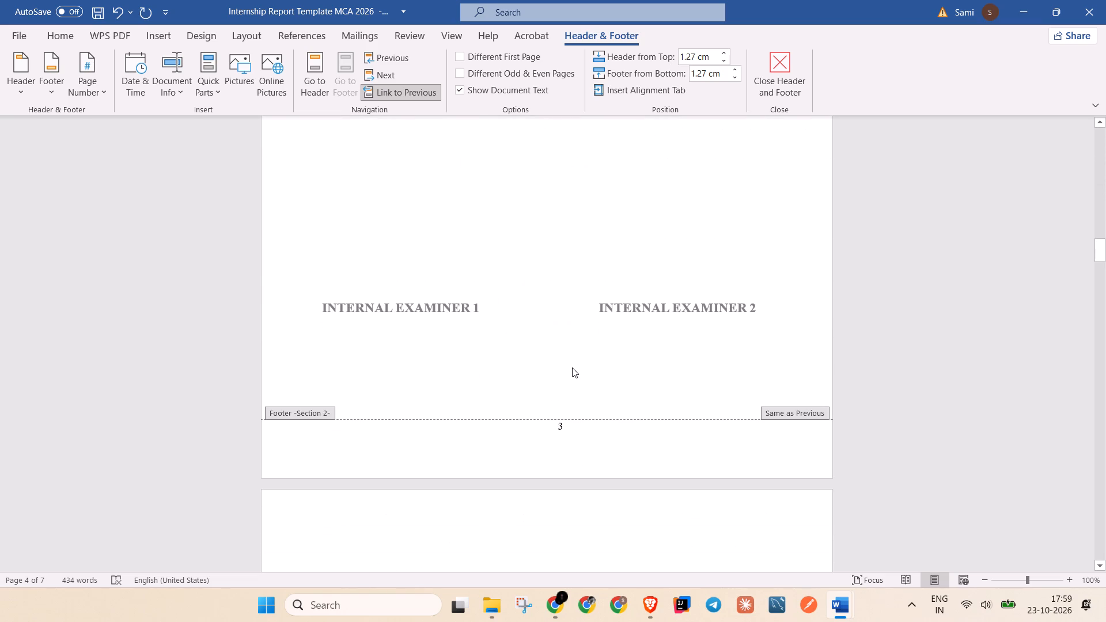
scroll(572, 367, "down", 15)
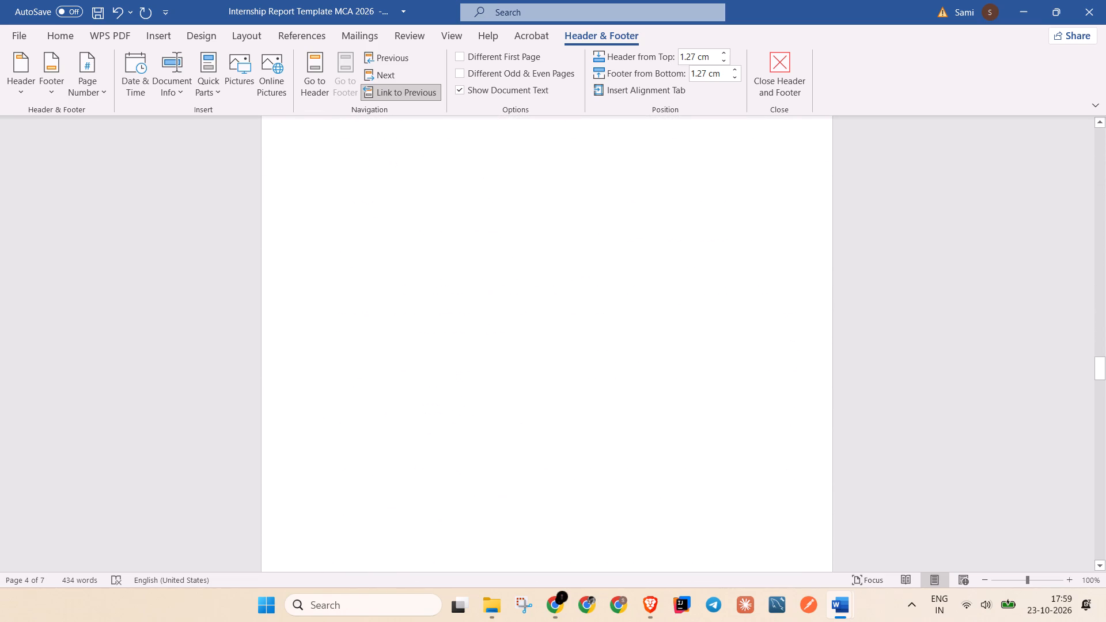
scroll(570, 358, "down", 11)
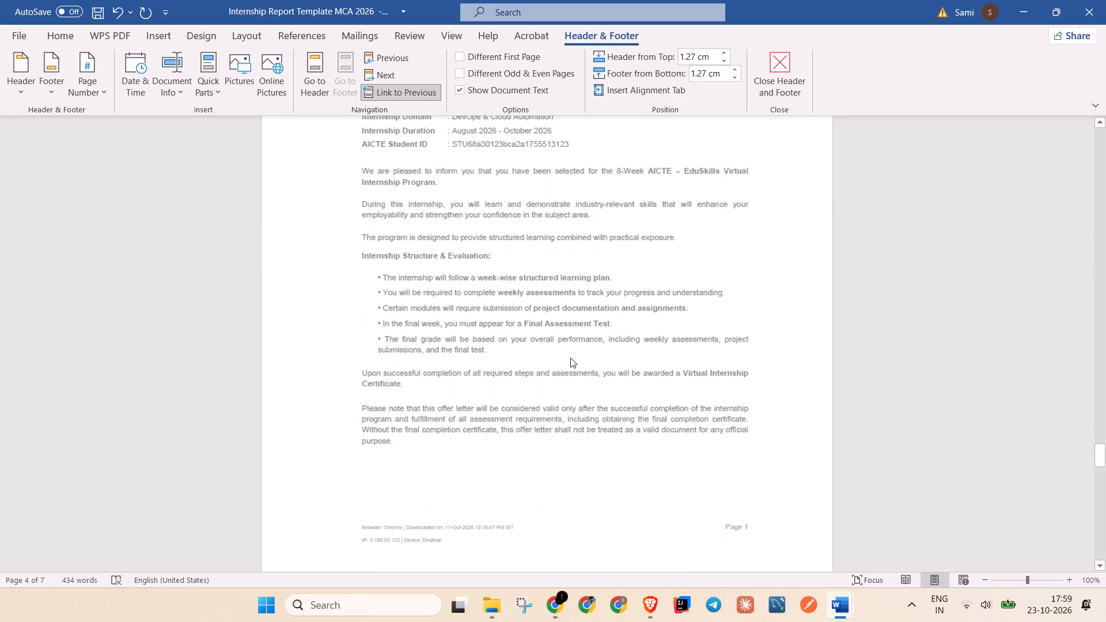
scroll(570, 358, "down", 16)
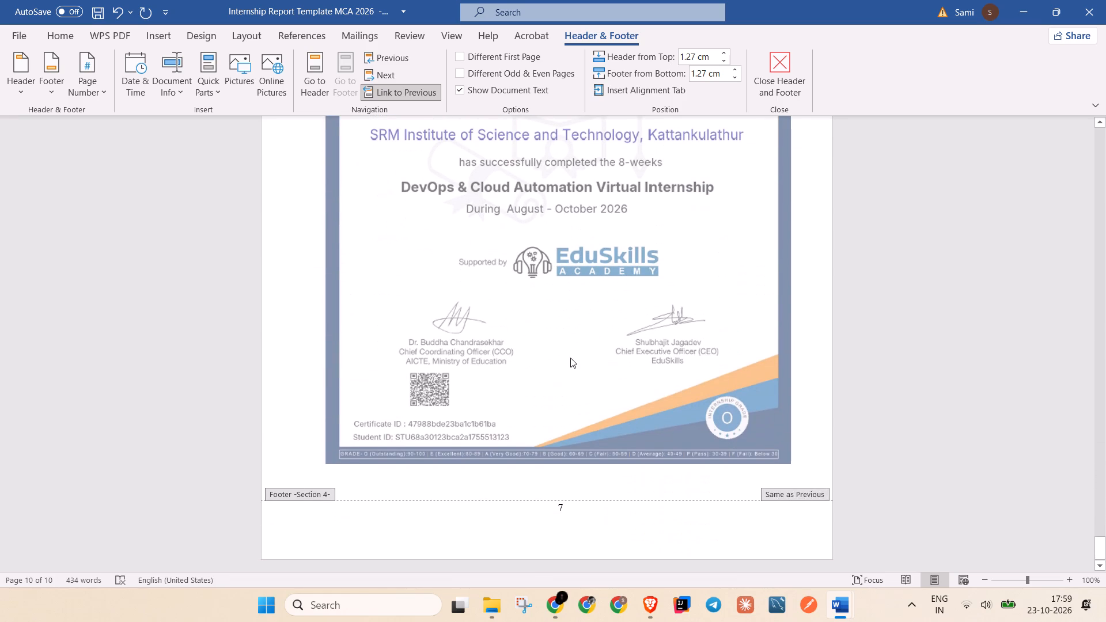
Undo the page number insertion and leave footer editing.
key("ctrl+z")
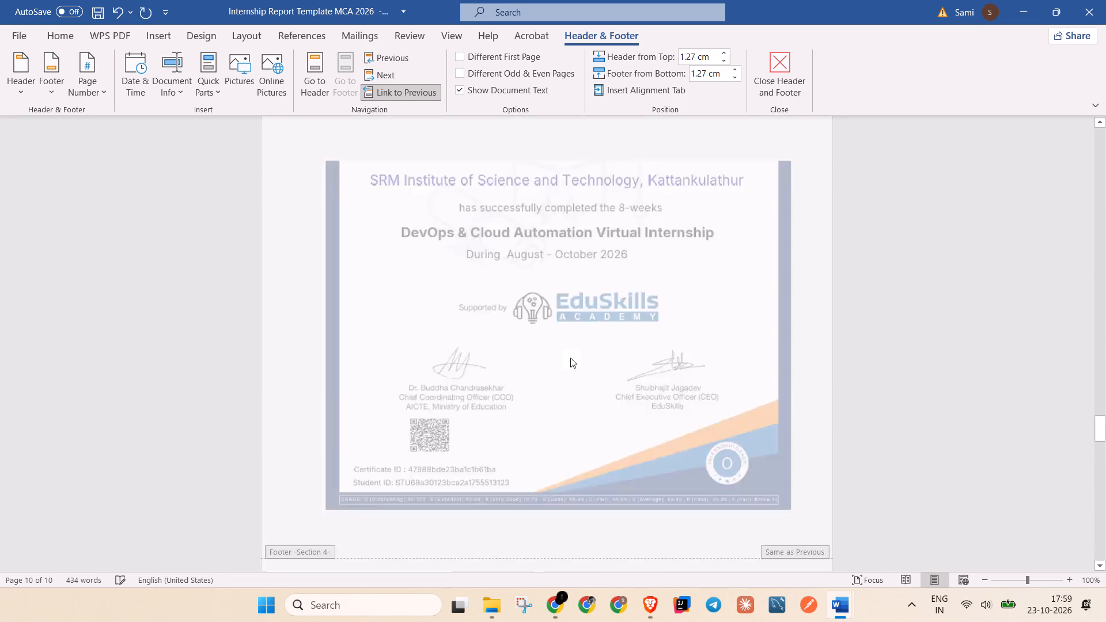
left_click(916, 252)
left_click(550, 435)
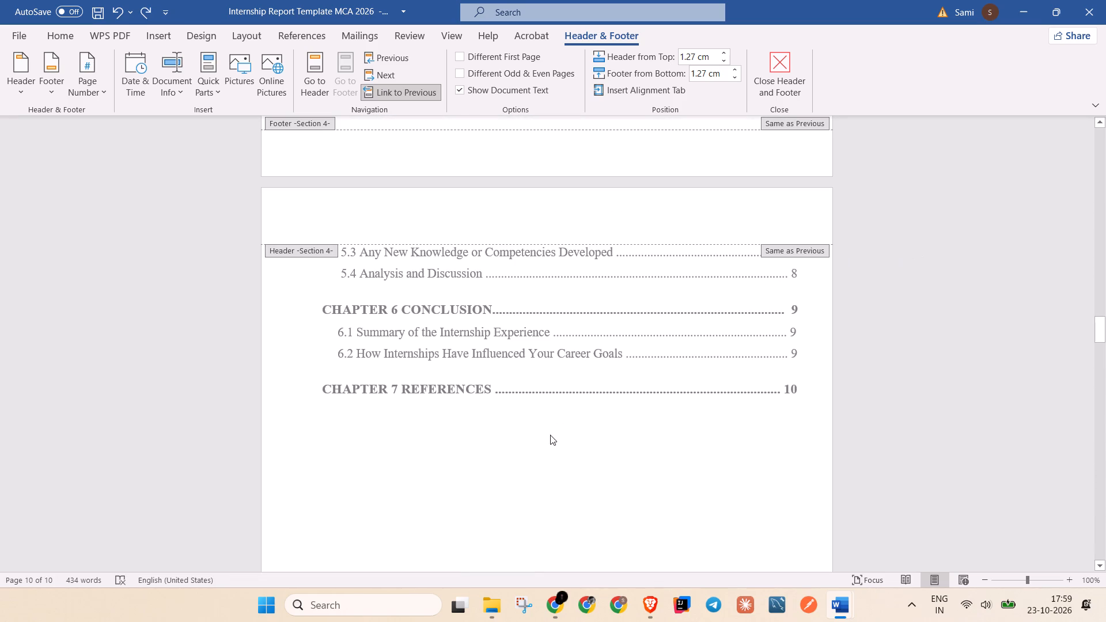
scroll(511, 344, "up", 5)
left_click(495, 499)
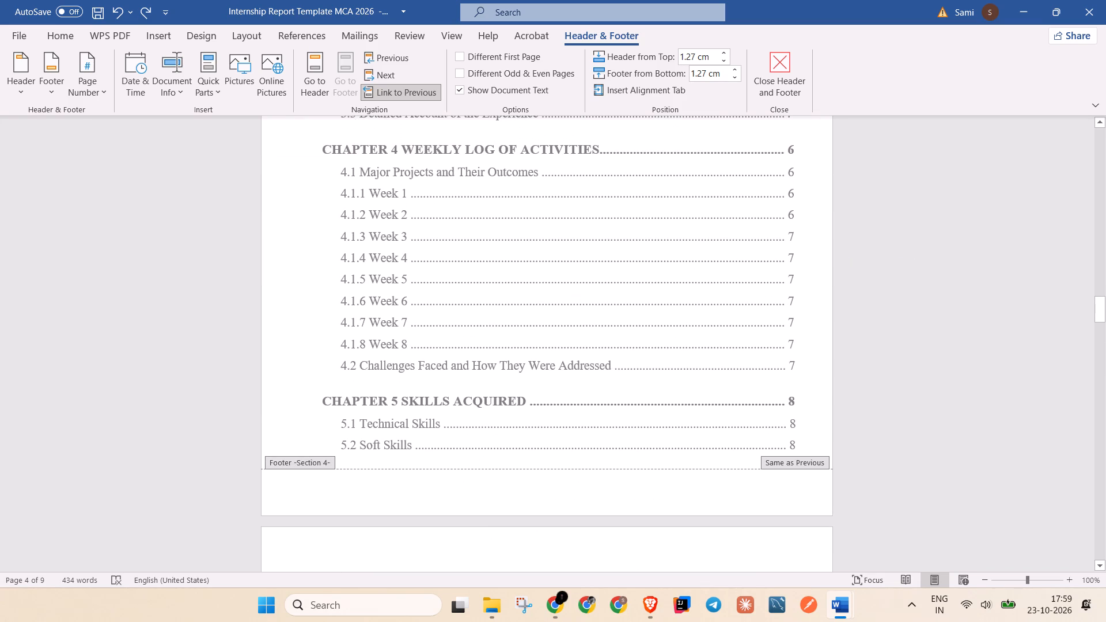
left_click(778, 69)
Review the template's page layout and page breaks across the cover, Bonafide Certificate, Table of Contents and Internship Offer Letter pages.
scroll(597, 245, "down", 3)
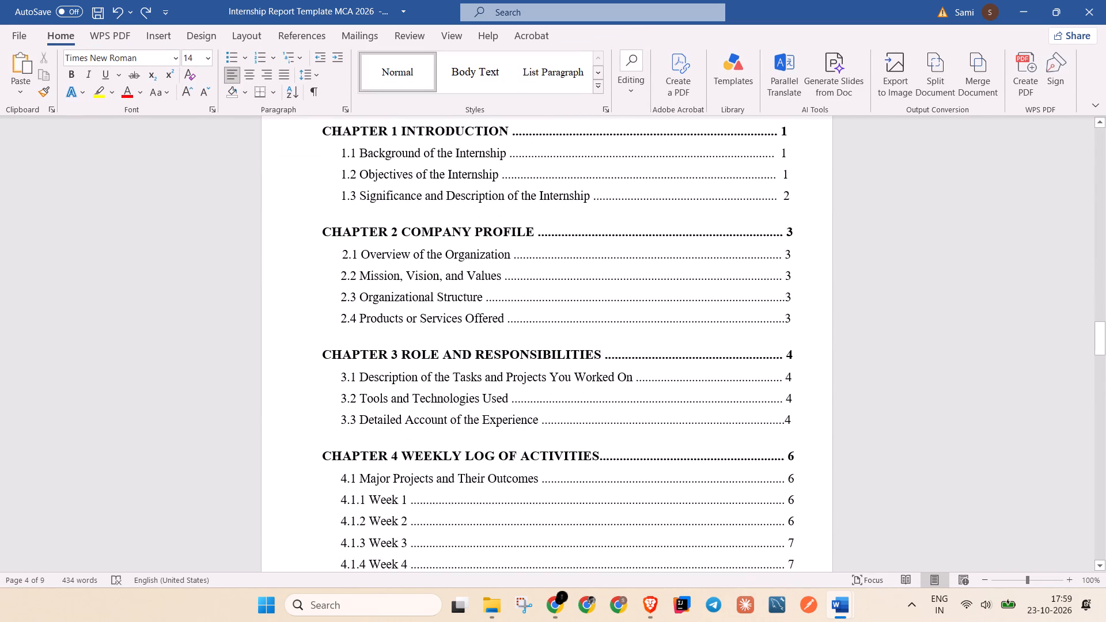
scroll(596, 245, "up", 2)
scroll(539, 239, "up", 8)
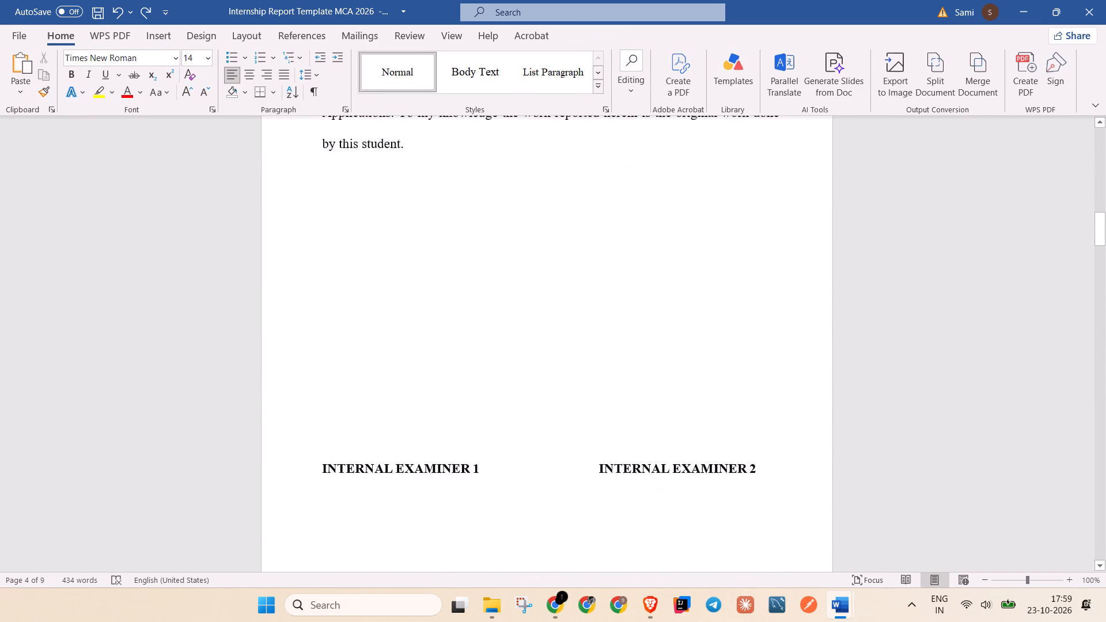
scroll(529, 234, "down", 14)
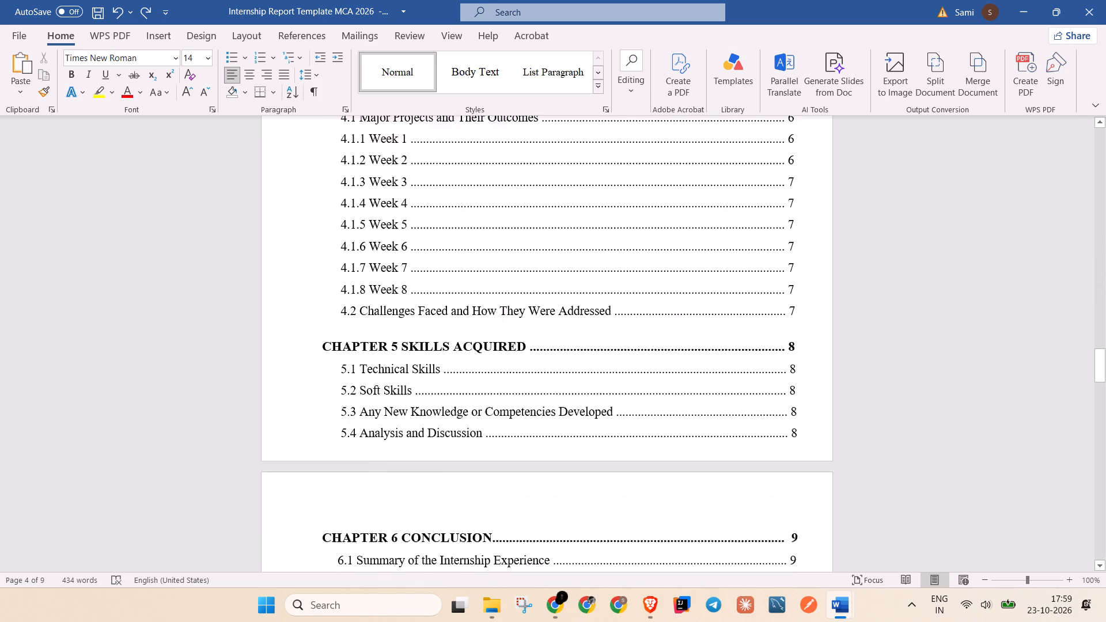
scroll(520, 226, "down", 4)
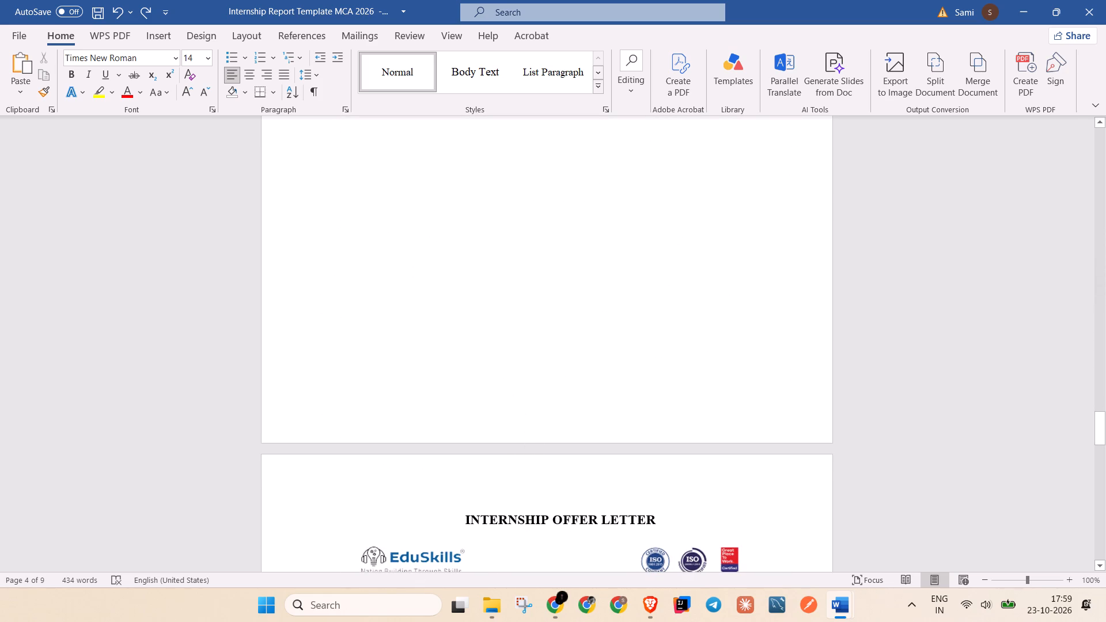
scroll(538, 424, "up", 5)
scroll(556, 364, "up", 6)
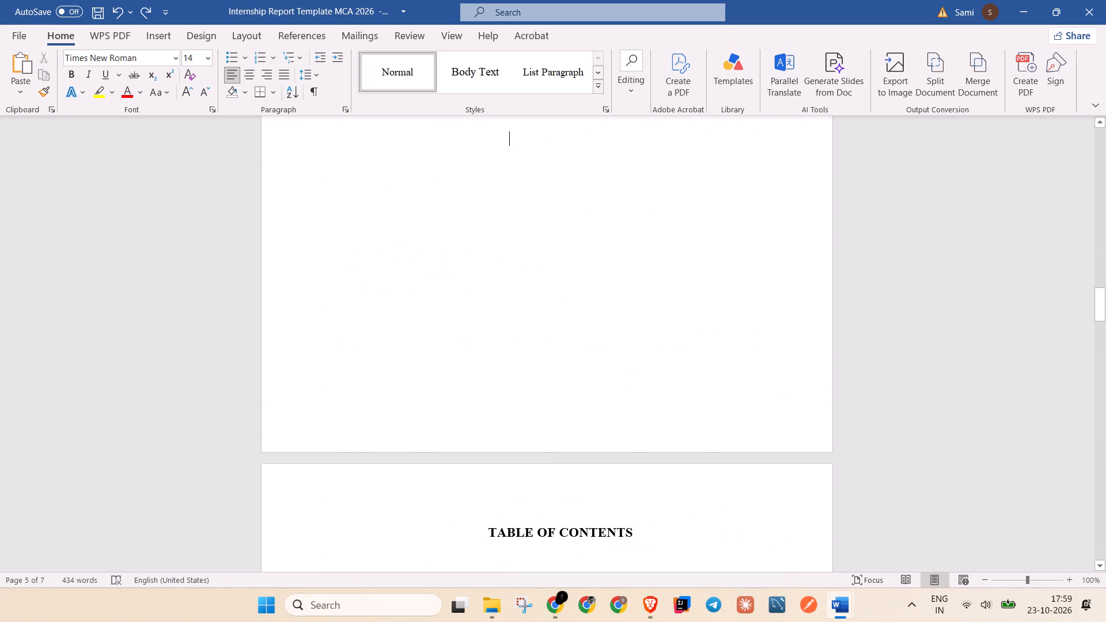
scroll(556, 364, "up", 16)
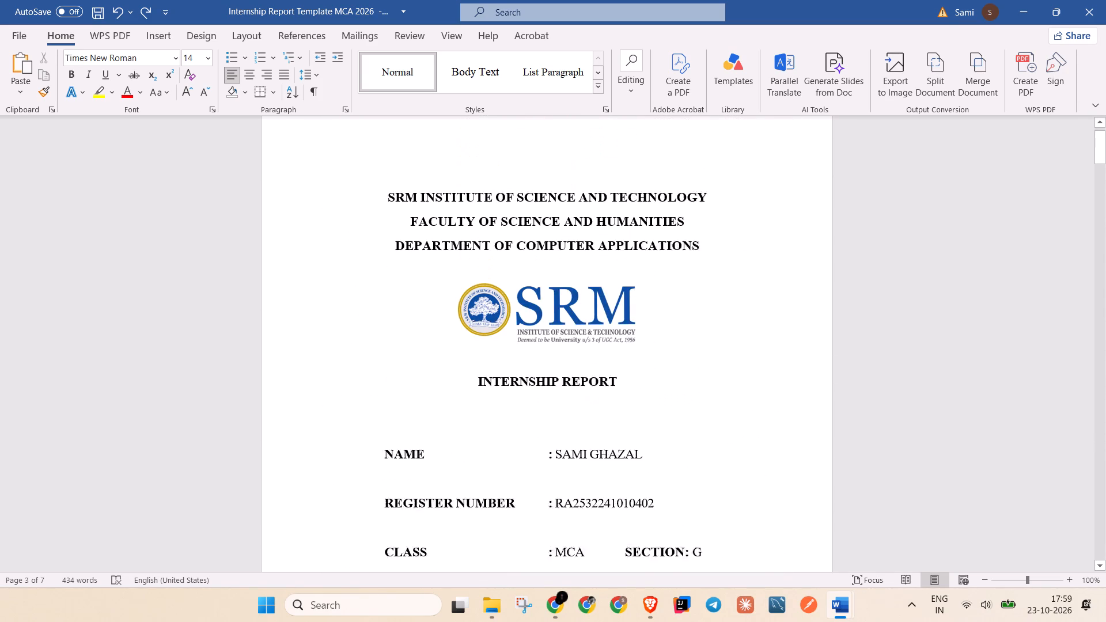
scroll(556, 364, "up", 3)
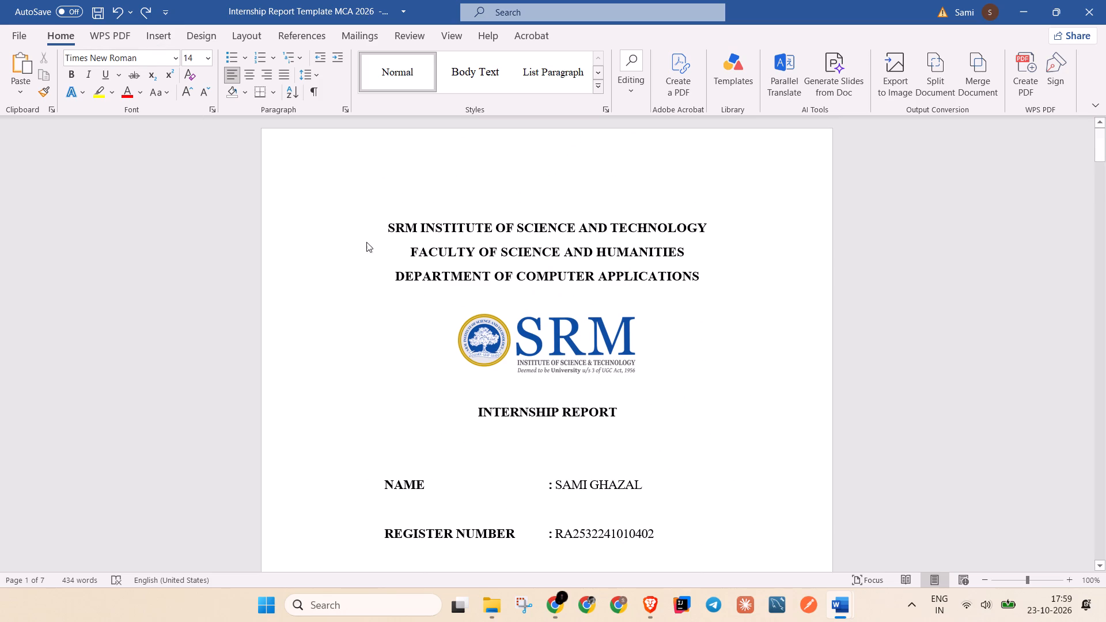
scroll(386, 274, "down", 7)
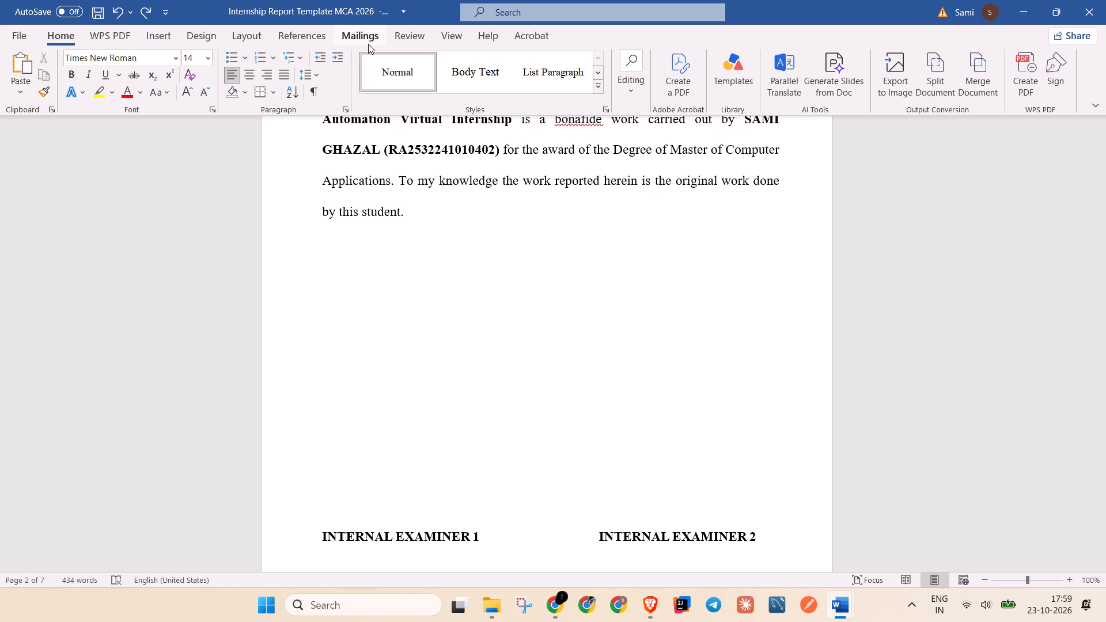
Switch to the Brave browser, pause the YouTube video and return to the Internship Report Template document.
left_click(652, 608)
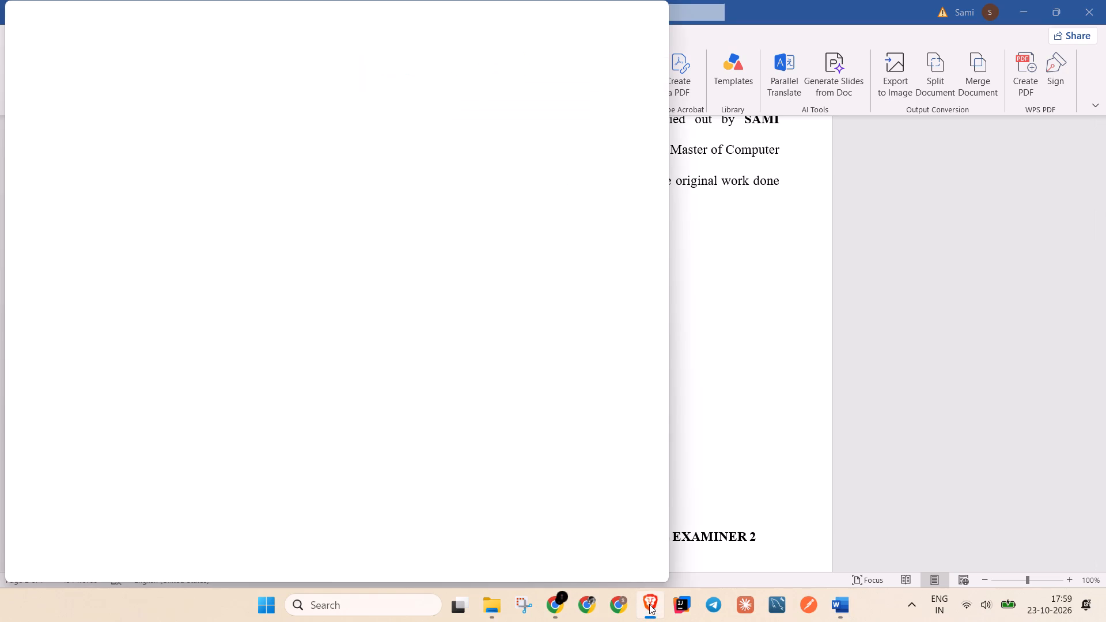
left_click(338, 257)
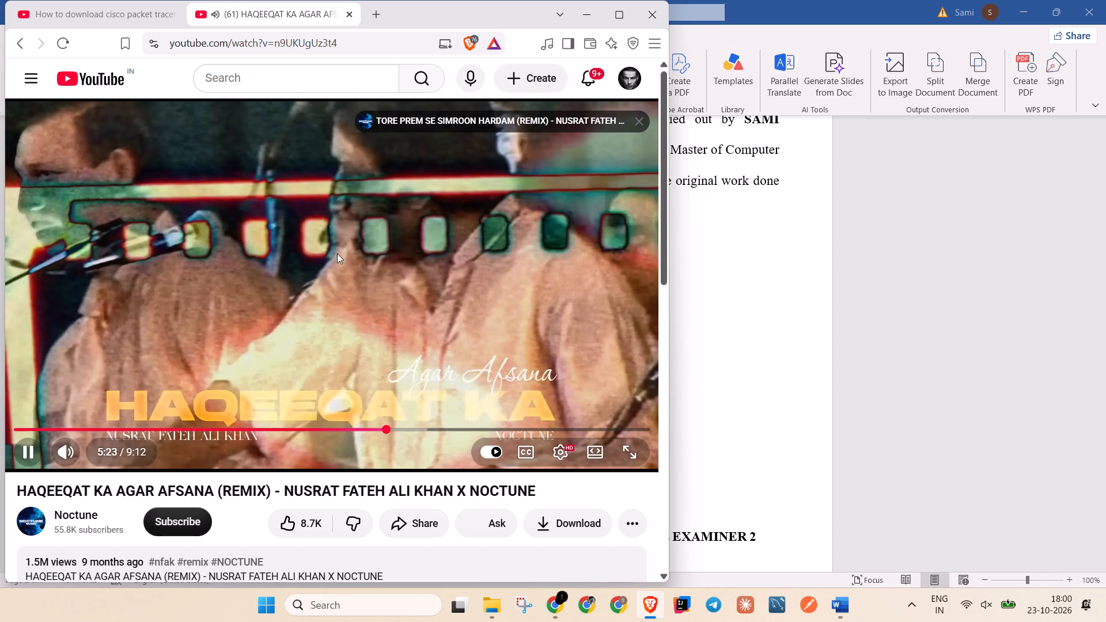
left_click(601, 14)
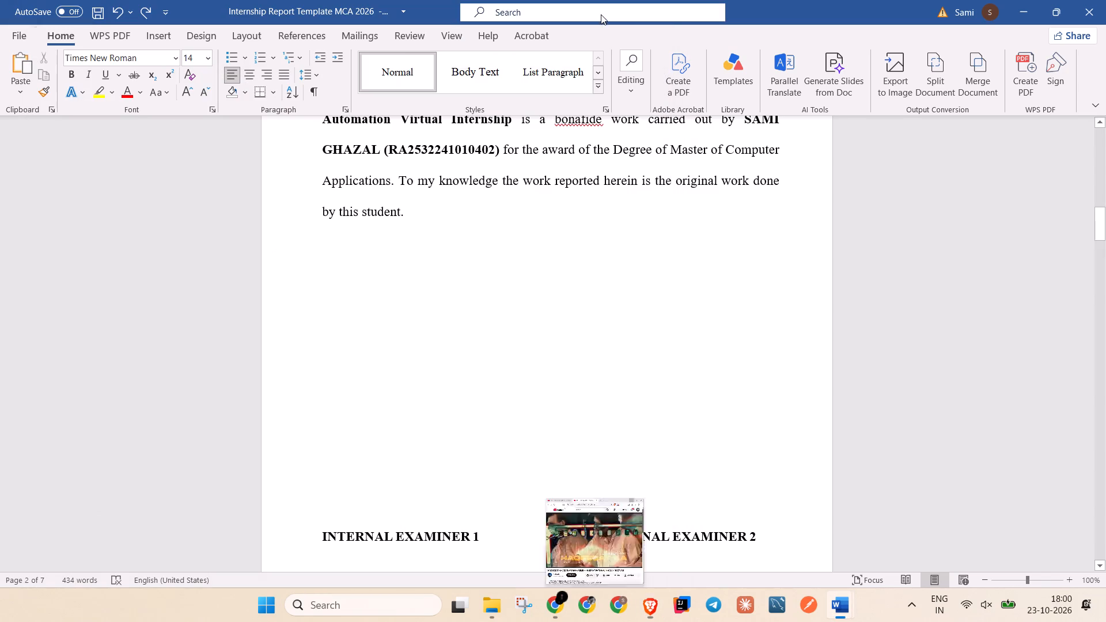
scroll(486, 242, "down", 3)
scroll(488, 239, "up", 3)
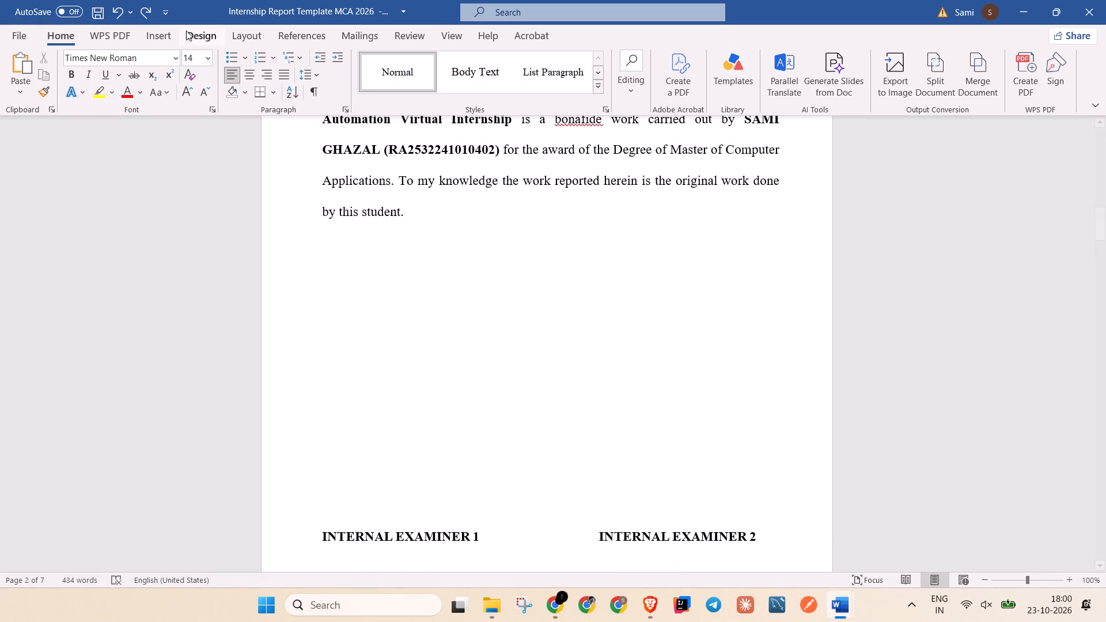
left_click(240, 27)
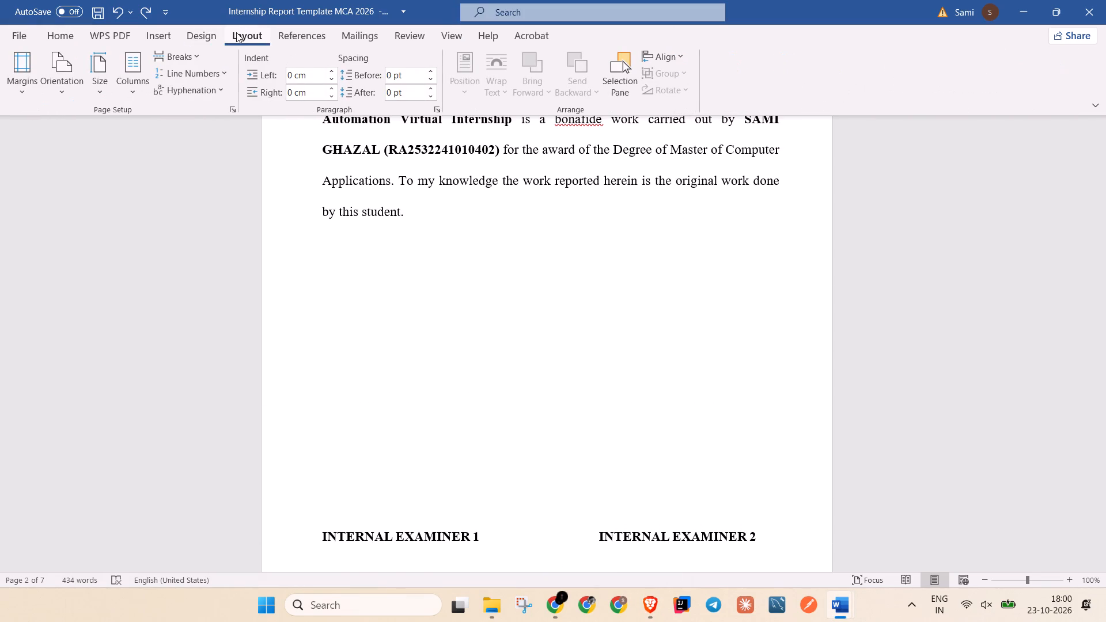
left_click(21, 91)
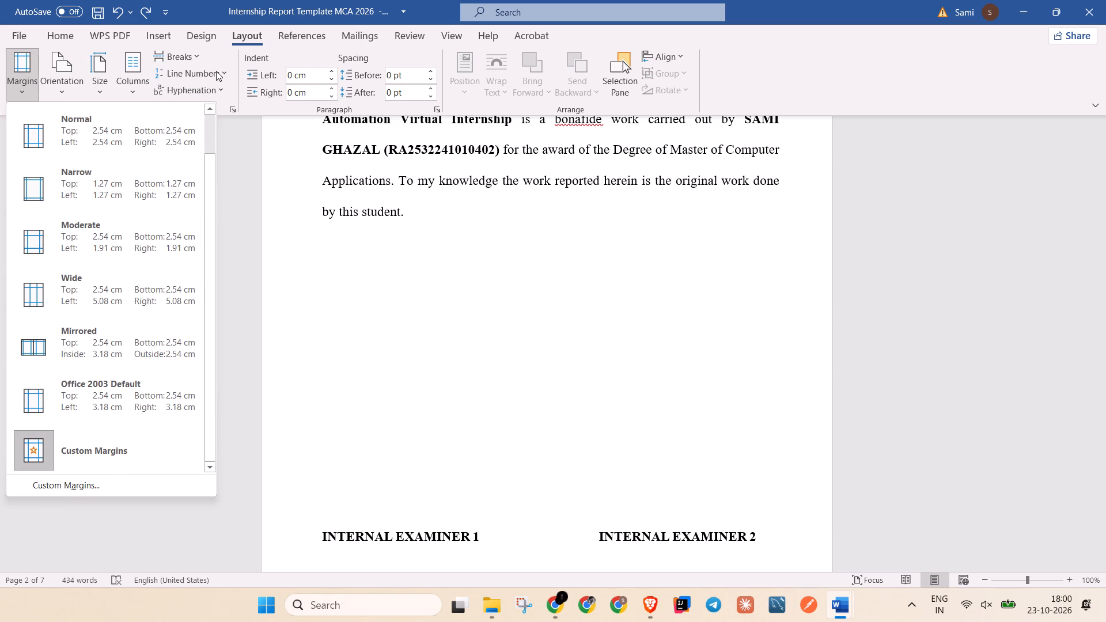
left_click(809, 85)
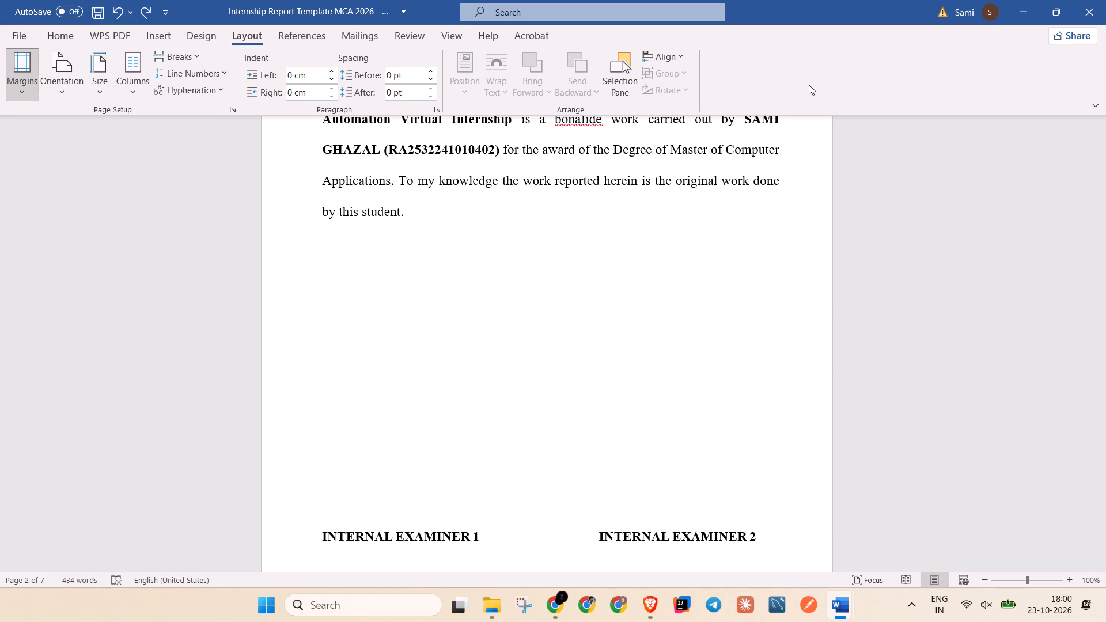